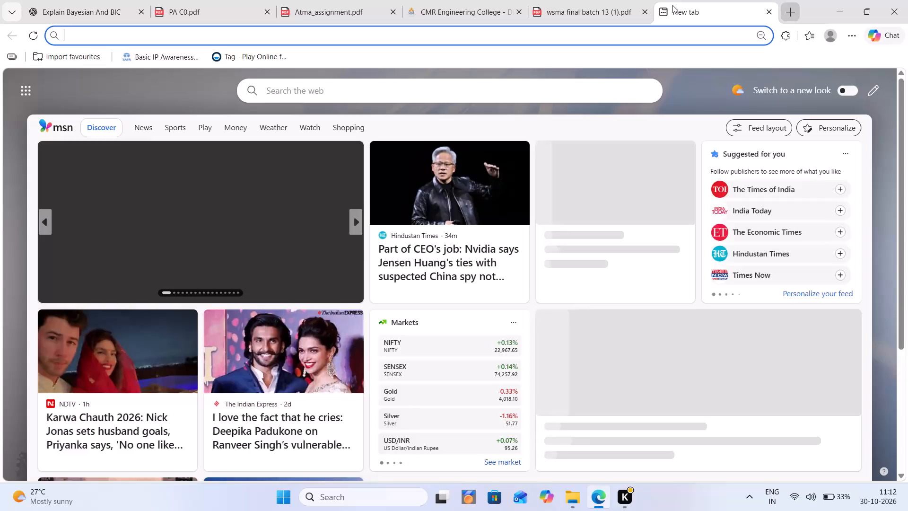
Search for "remove pages from pdf", open iLovePDF's Remove PDF pages tool from the results, and close the search results tab.
{"action": "type", "text": "remo"}
{"action": "left_click", "coordinate": [310, 75]}
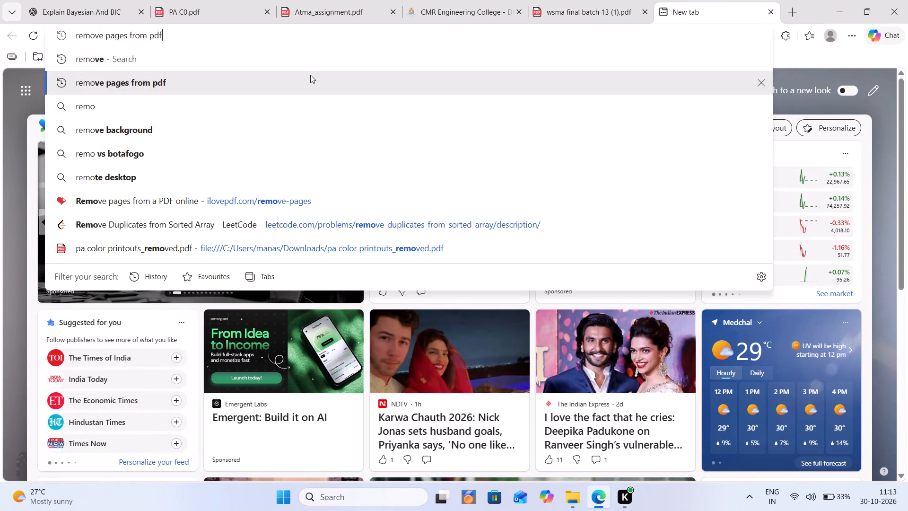
{"action": "left_click", "coordinate": [196, 201]}
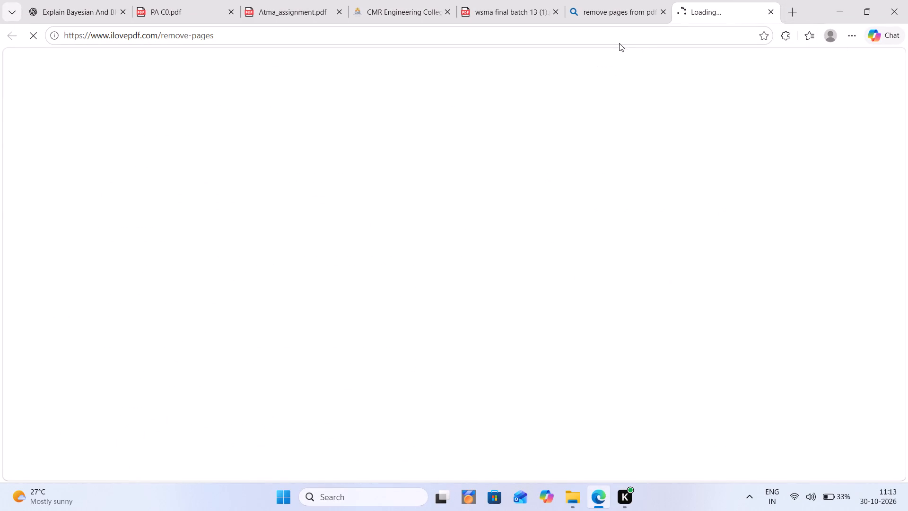
{"action": "left_click", "coordinate": [659, 12]}
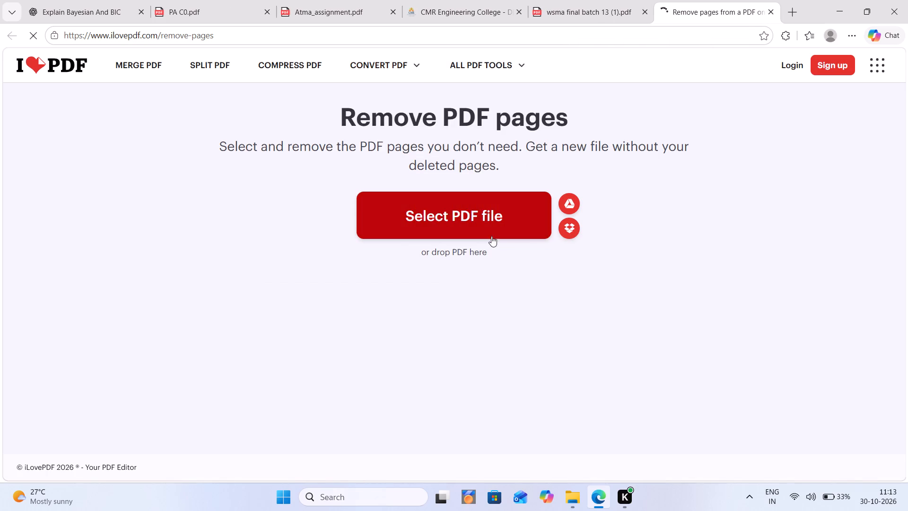
Load the file "wsma final batch 13 (1).pdf" into the Remove PDF pages tool.
{"action": "left_click", "coordinate": [493, 232]}
{"action": "double_click", "coordinate": [126, 101]}
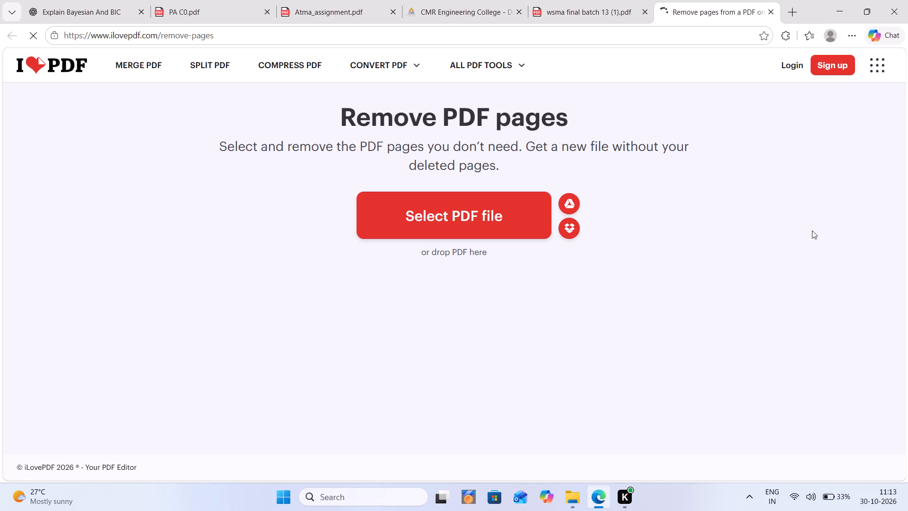
Remove pages 2-17 from the loaded PDF, keeping only the cover page.
{"action": "left_click", "coordinate": [727, 240]}
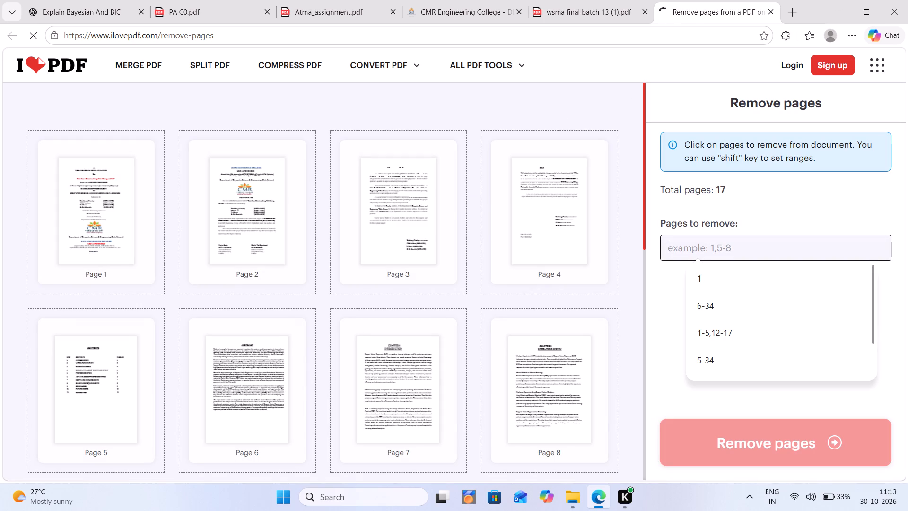
{"action": "type", "text": "2-17"}
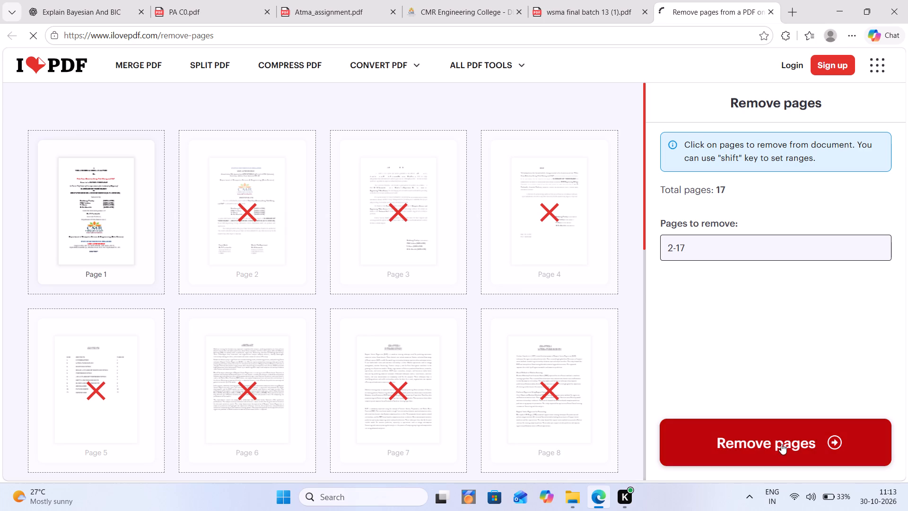
{"action": "left_click", "coordinate": [781, 444]}
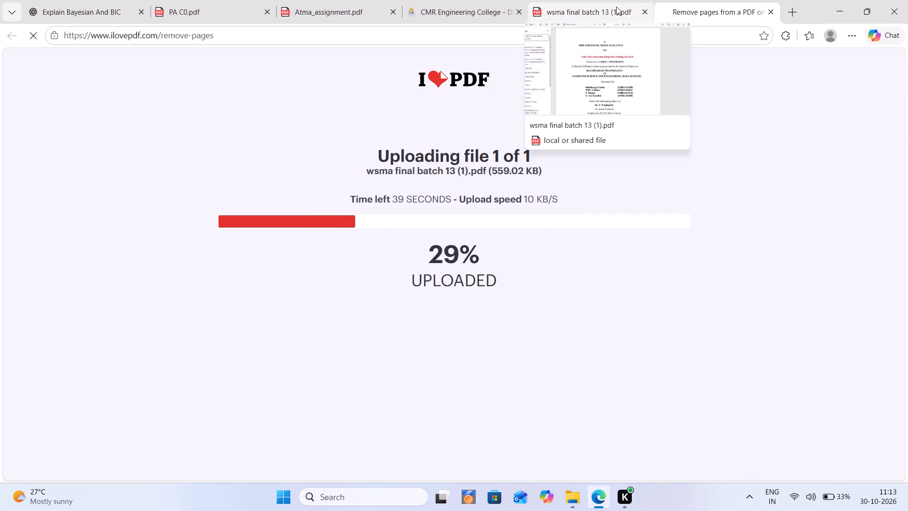
Close the browser tab showing the original "wsma final batch 13 (1).pdf".
{"action": "left_click", "coordinate": [645, 11]}
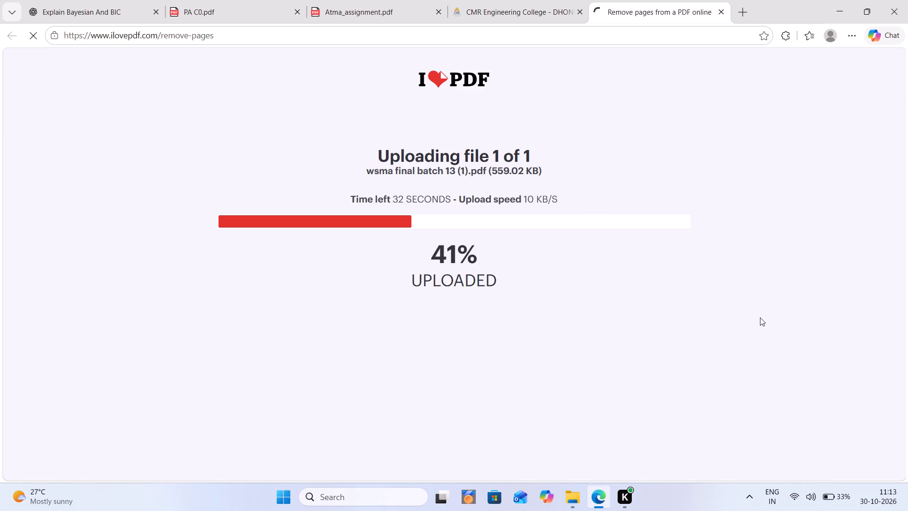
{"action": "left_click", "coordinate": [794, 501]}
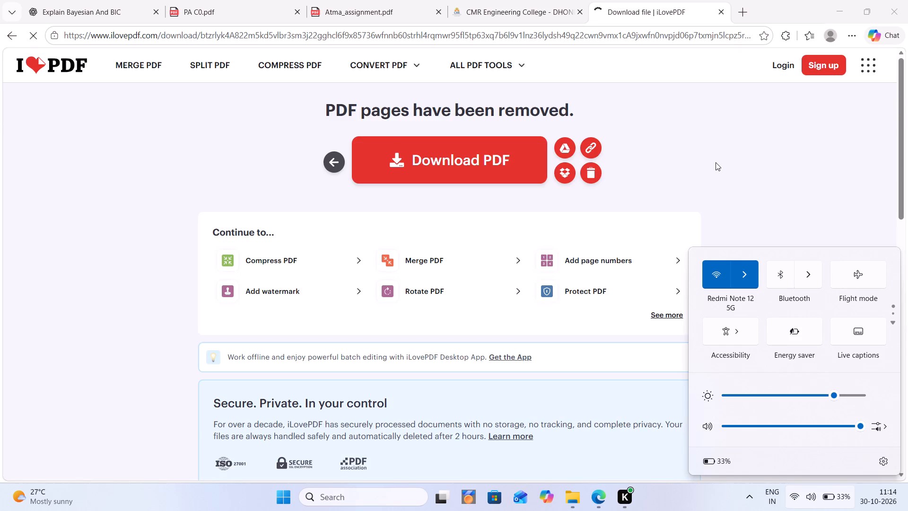
Download the processed PDF with the pages removed from iLovePDF.
{"action": "left_click", "coordinate": [436, 166]}
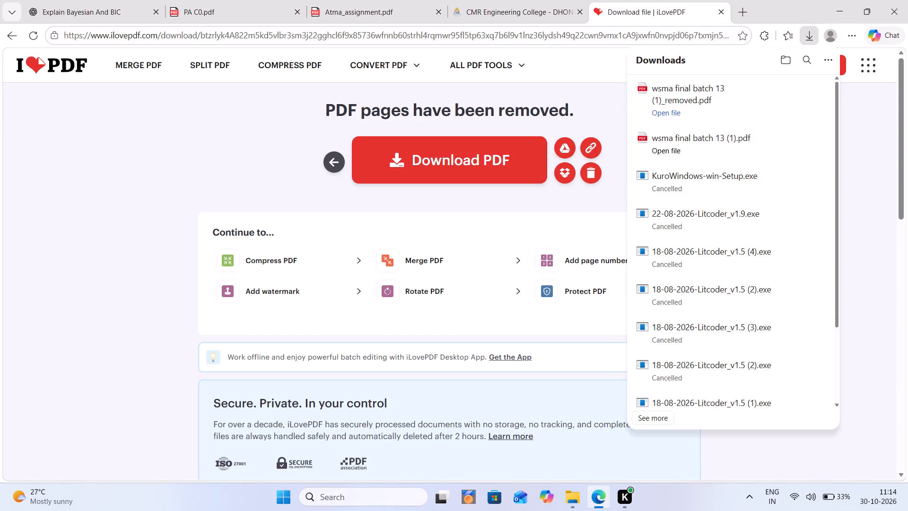
Open a new blank browser tab alongside the iLovePDF download page.
{"action": "left_click", "coordinate": [739, 5]}
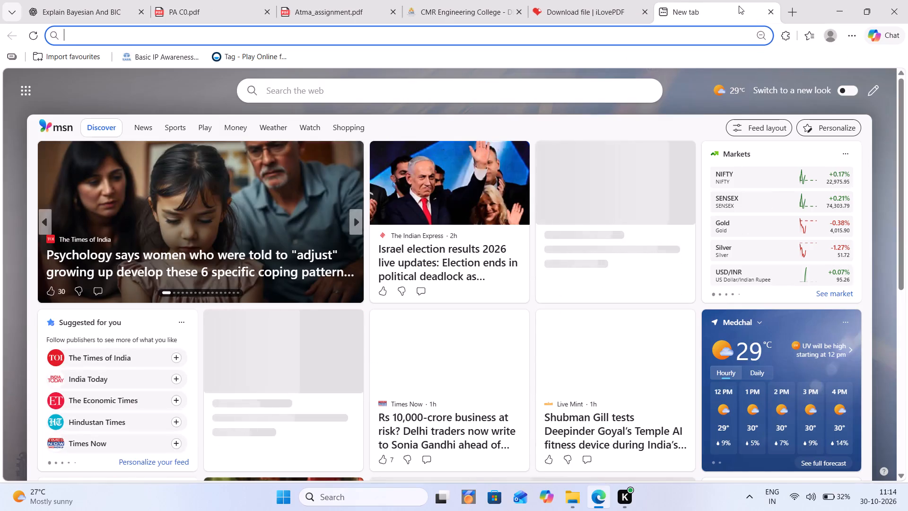
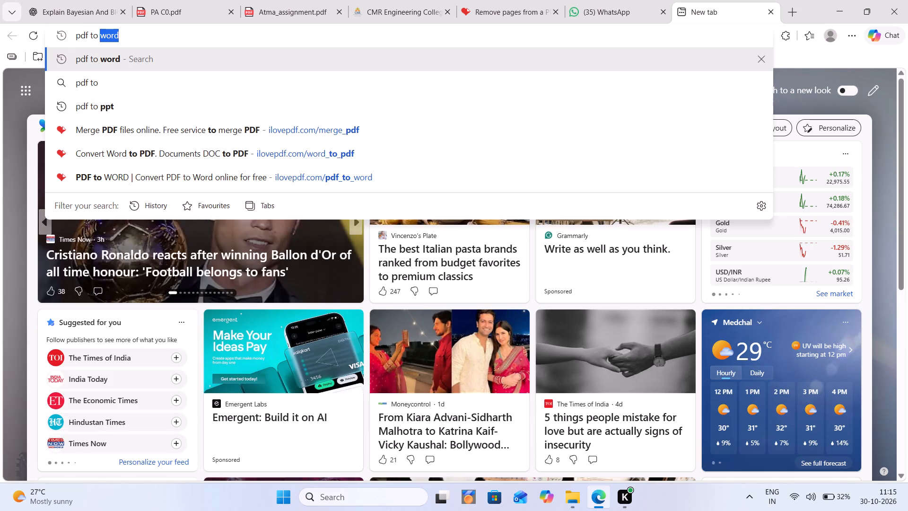
Search the web for "pdf to word" and open PDFAid's Convert PDF to Word tool from the results.
{"action": "key", "text": "Return"}
{"action": "left_click", "coordinate": [295, 195]}
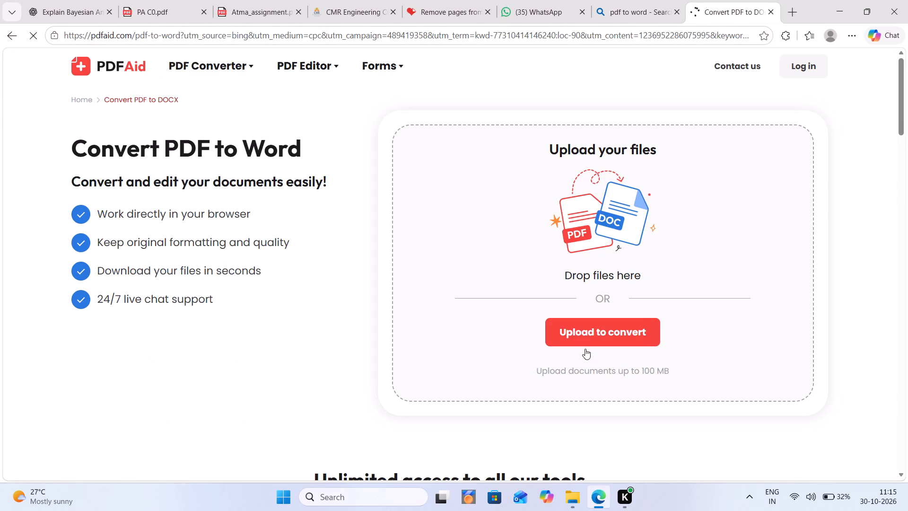
Start uploading a PDF from the Downloads folder to the PDFAid Convert PDF to Word tool.
{"action": "left_click", "coordinate": [589, 340]}
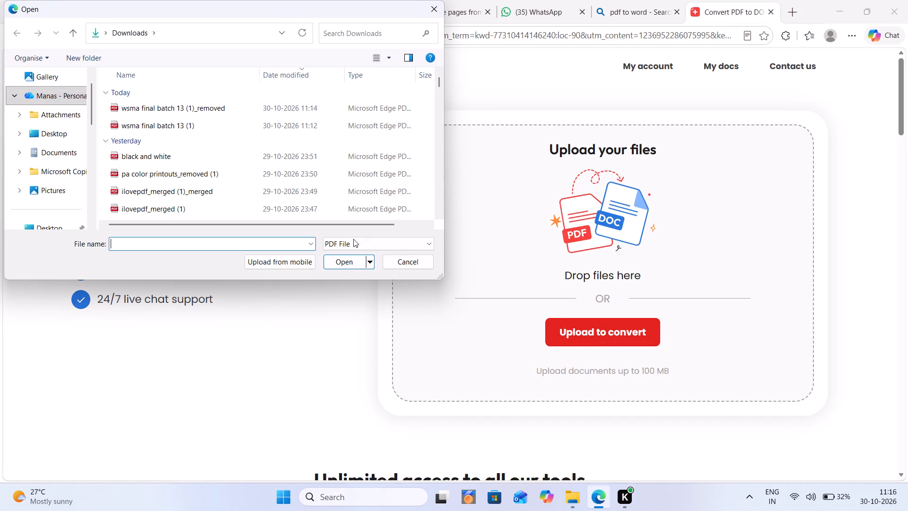
Load the file "wsma final batch 13 (1)_removed" from Downloads into the PDF-to-Word converter.
{"action": "double_click", "coordinate": [202, 110]}
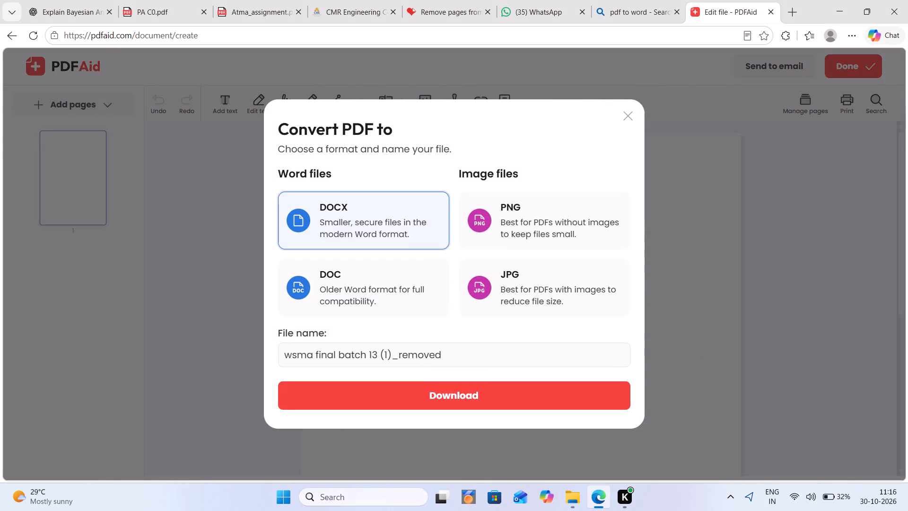
Request the converted file in DOCX format under the name "wsma final batch 13 (1)_removed" and proceed to the conversion method choice.
{"action": "left_click", "coordinate": [468, 399]}
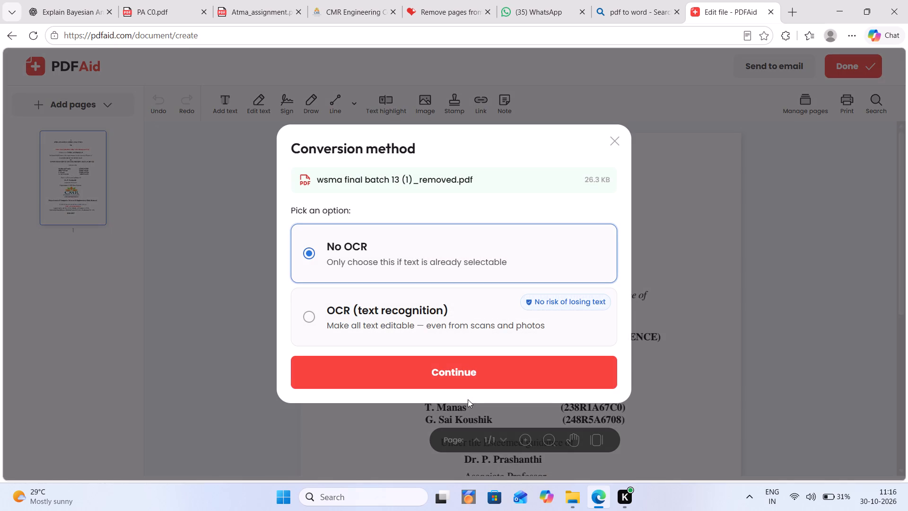
{"action": "left_click_drag", "start_coordinate": [468, 399], "coordinate": [541, 321]}
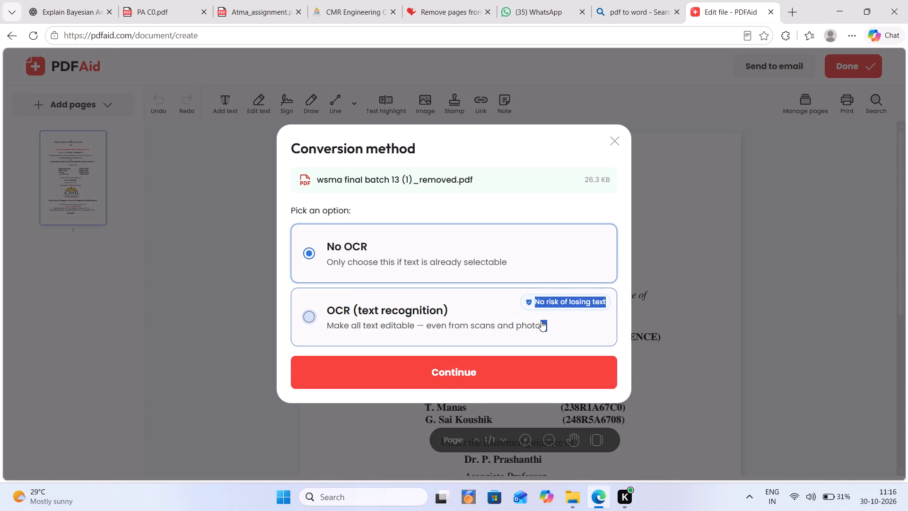
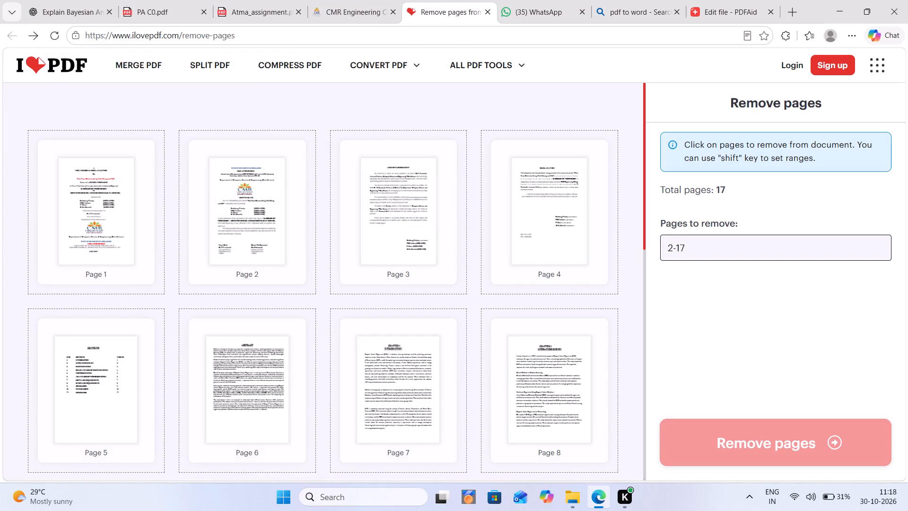
Set the pages to remove to only page 1 and process the page removal on the 17-page PDF.
{"action": "key", "text": "BackSpace"}
{"action": "key", "text": "BackSpace"}
{"action": "key", "text": "BackSpace"}
{"action": "key", "text": "1"}
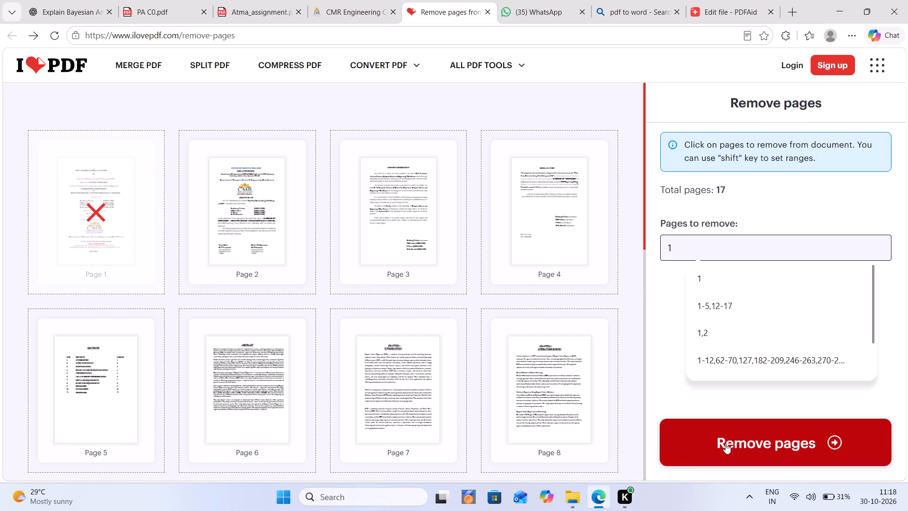
{"action": "left_click", "coordinate": [774, 437]}
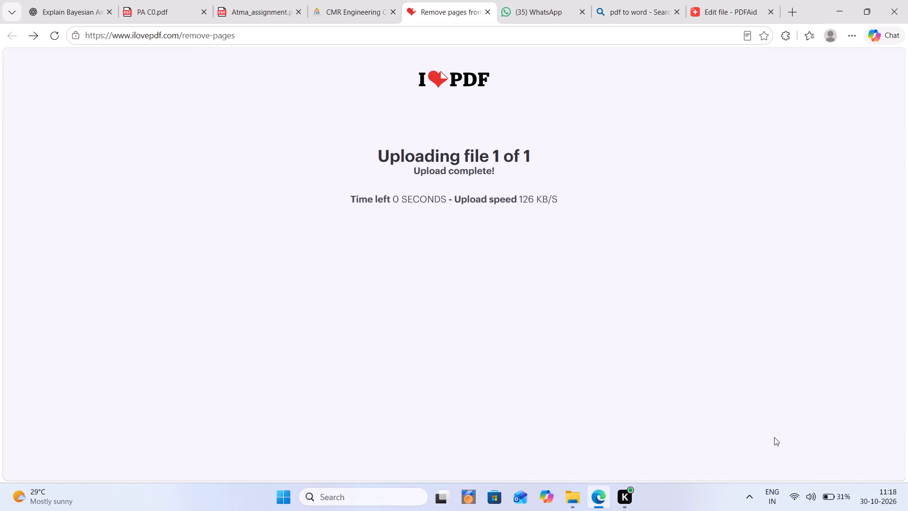
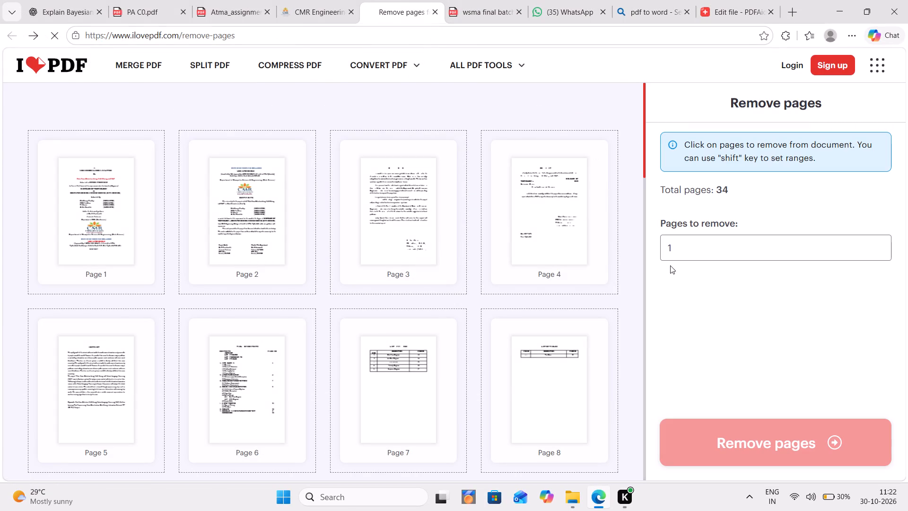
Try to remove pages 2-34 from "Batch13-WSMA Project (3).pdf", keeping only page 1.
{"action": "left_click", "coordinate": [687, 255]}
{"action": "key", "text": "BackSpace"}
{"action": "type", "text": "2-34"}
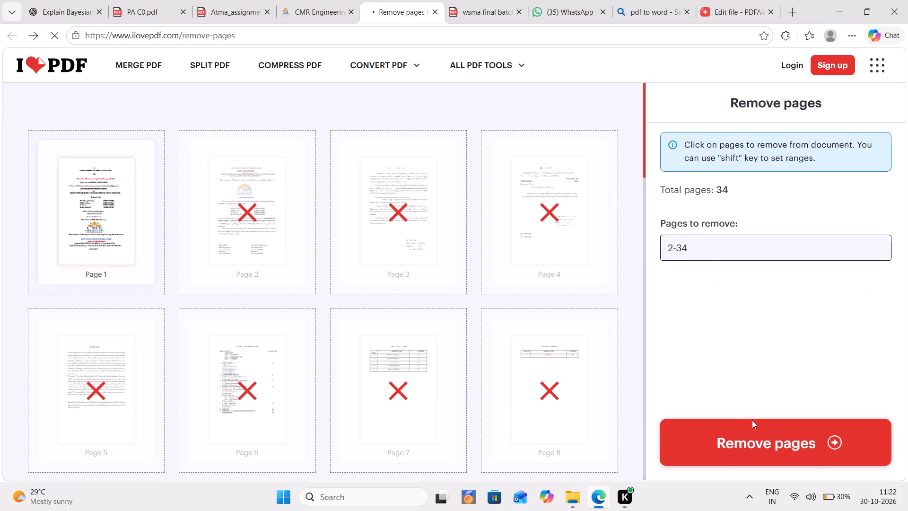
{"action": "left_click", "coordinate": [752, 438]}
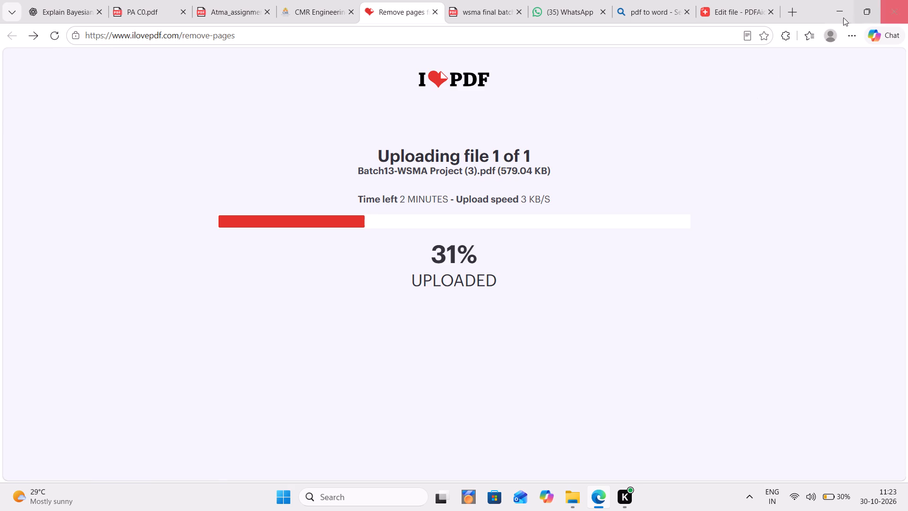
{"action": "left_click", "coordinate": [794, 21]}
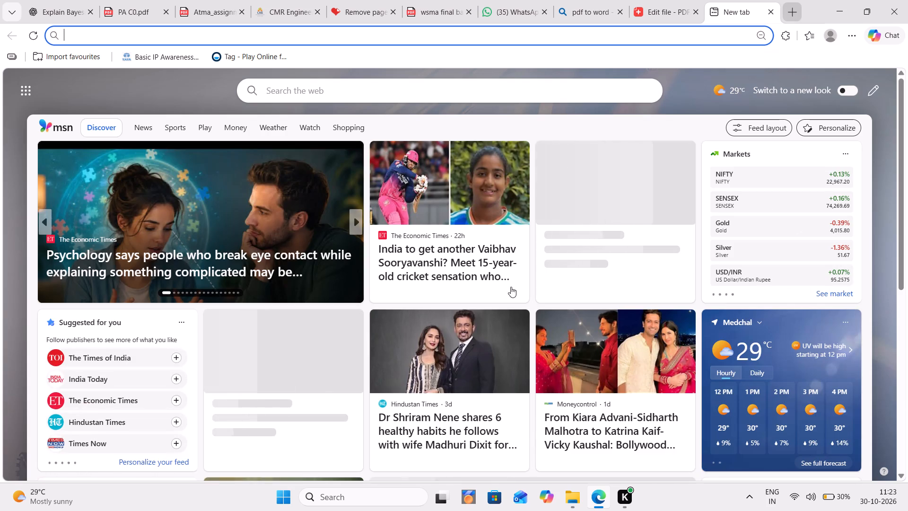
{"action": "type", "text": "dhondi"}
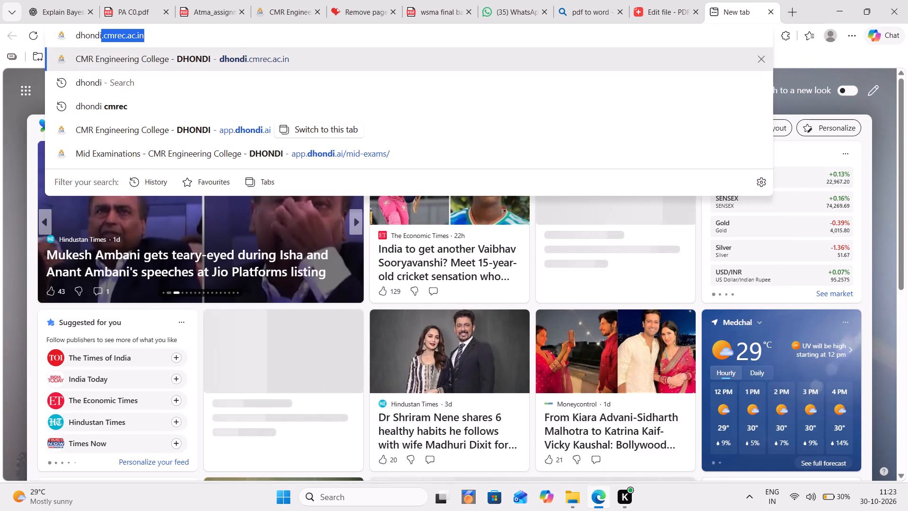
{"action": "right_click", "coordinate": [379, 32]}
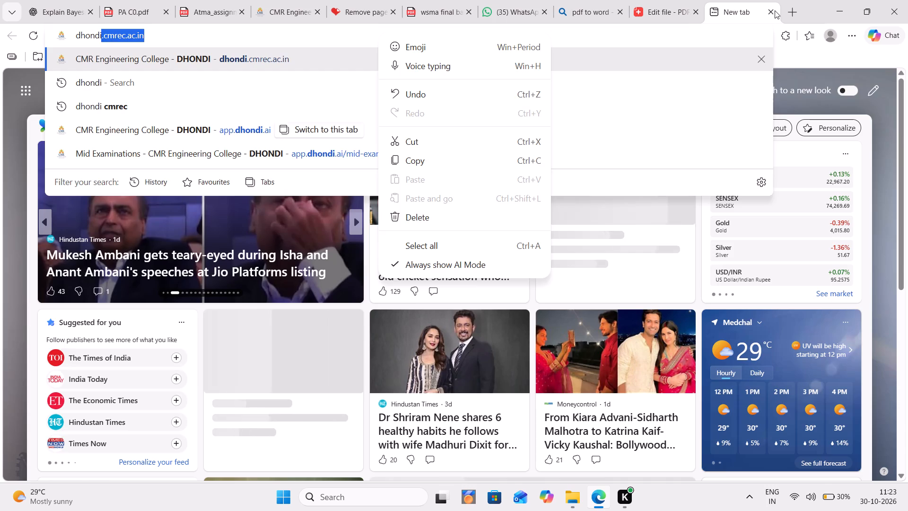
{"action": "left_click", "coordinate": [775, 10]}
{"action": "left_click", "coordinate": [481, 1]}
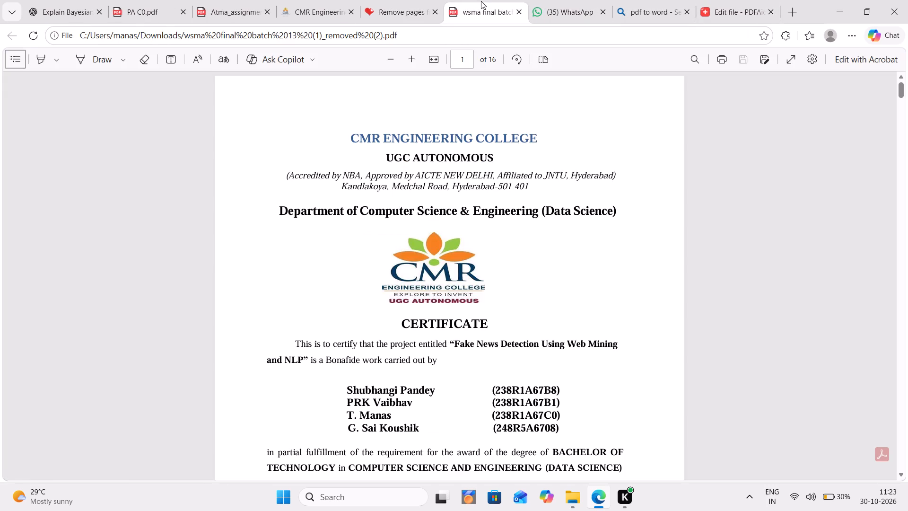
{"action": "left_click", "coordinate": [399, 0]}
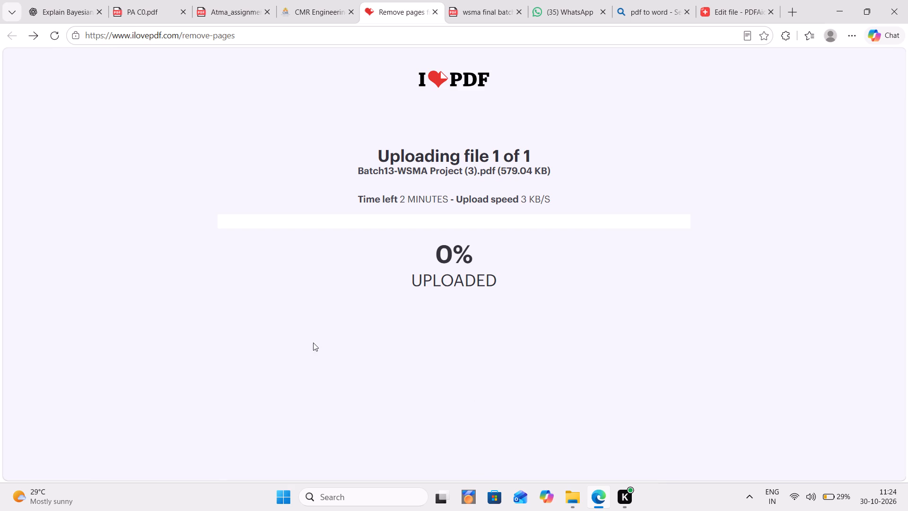
Reload the page removal tool, select "Batch13-WSMA Project (3).pdf" again, and process it with pages 2-34 removed.
{"action": "left_click", "coordinate": [55, 35]}
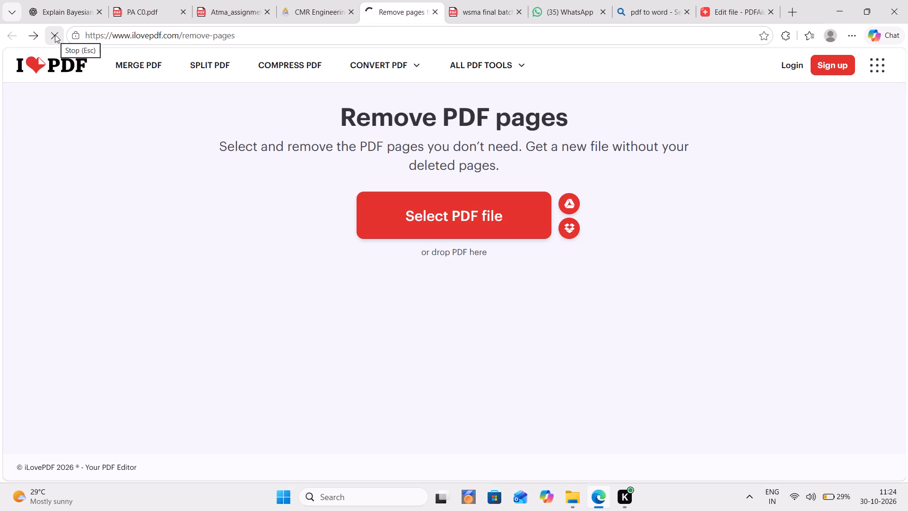
{"action": "left_click", "coordinate": [447, 229]}
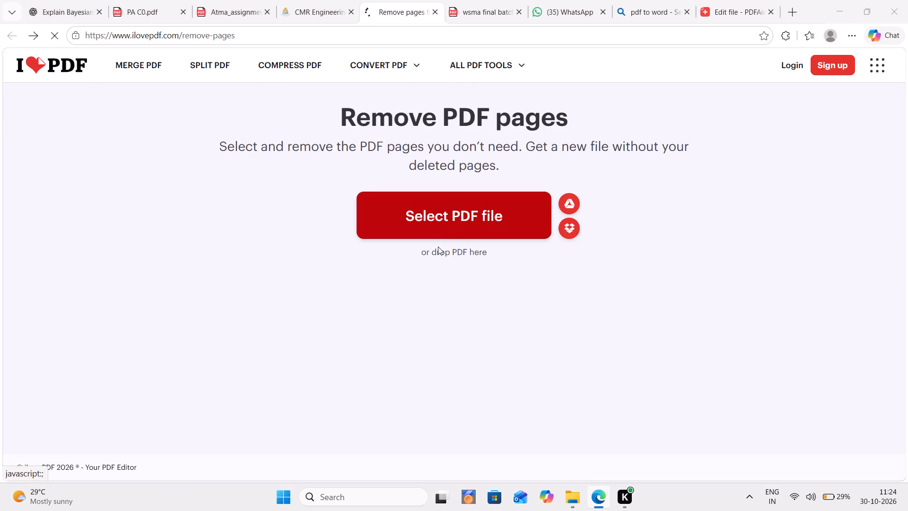
{"action": "double_click", "coordinate": [169, 111]}
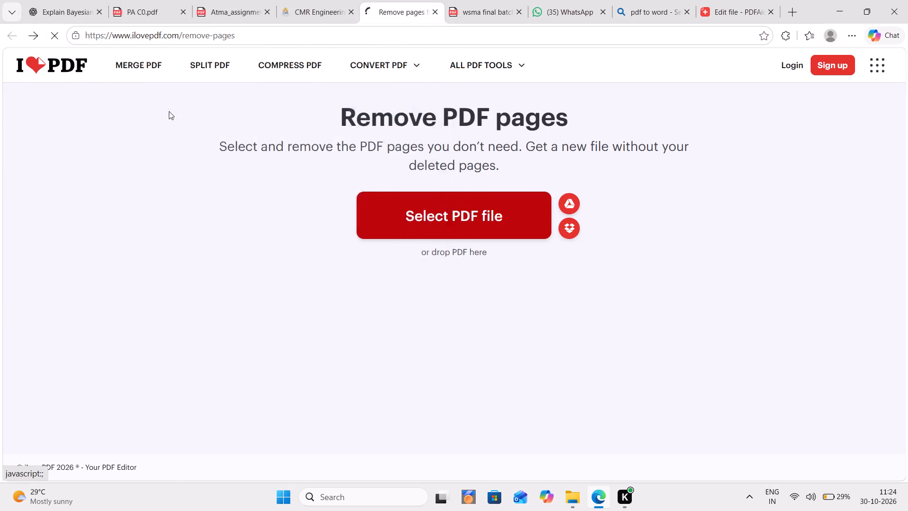
{"action": "left_click", "coordinate": [703, 251]}
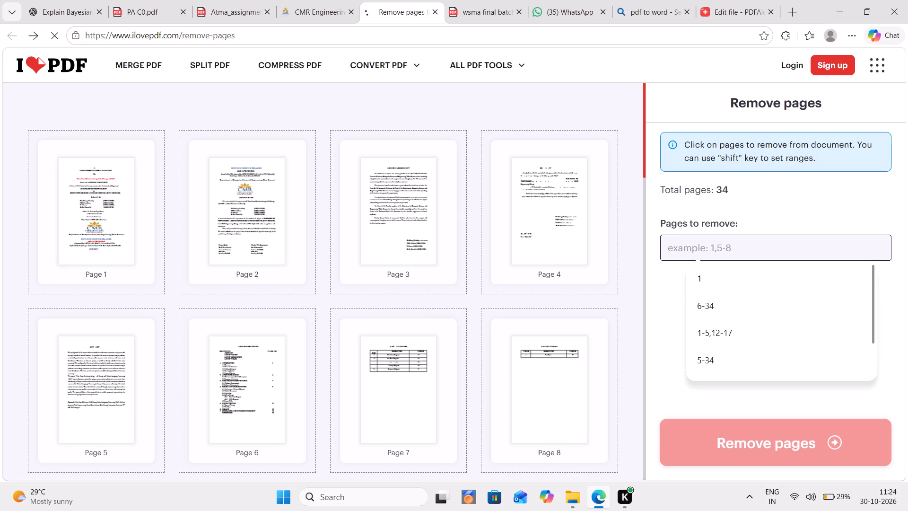
{"action": "type", "text": "2-34"}
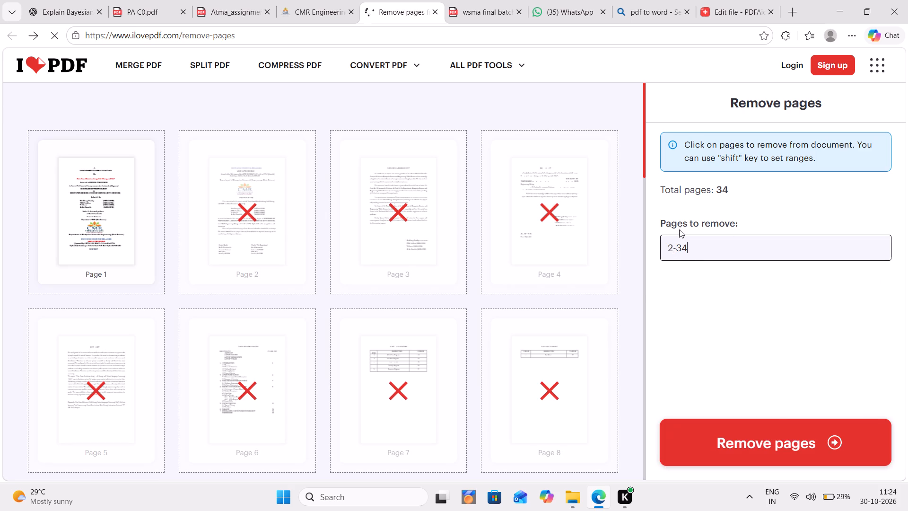
{"action": "left_click", "coordinate": [771, 439]}
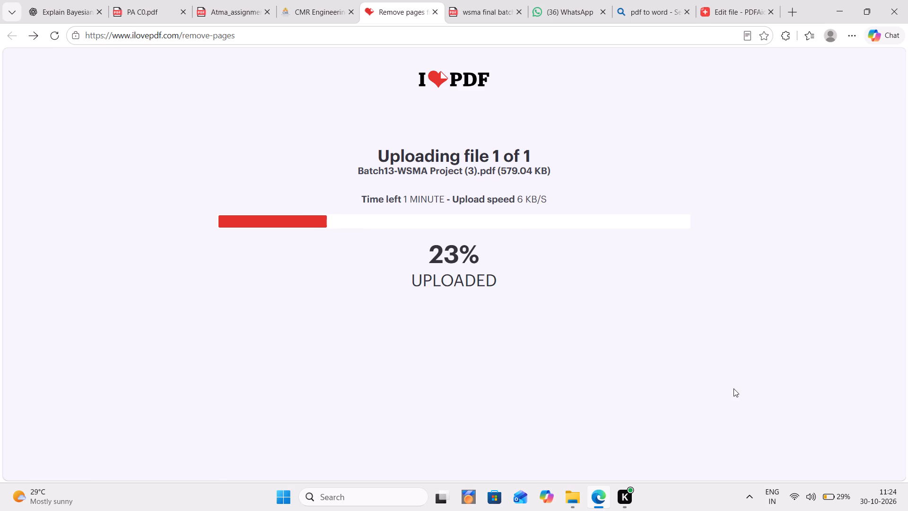
{"action": "left_click", "coordinate": [733, 388]}
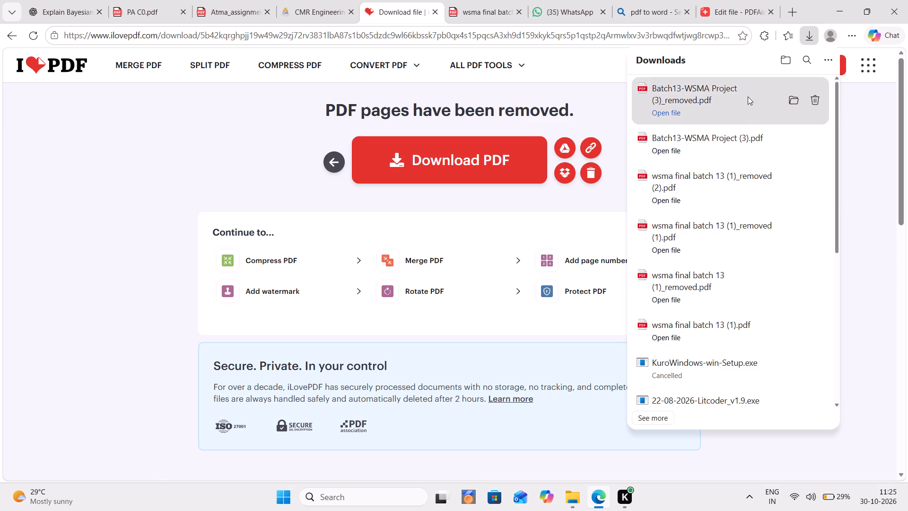
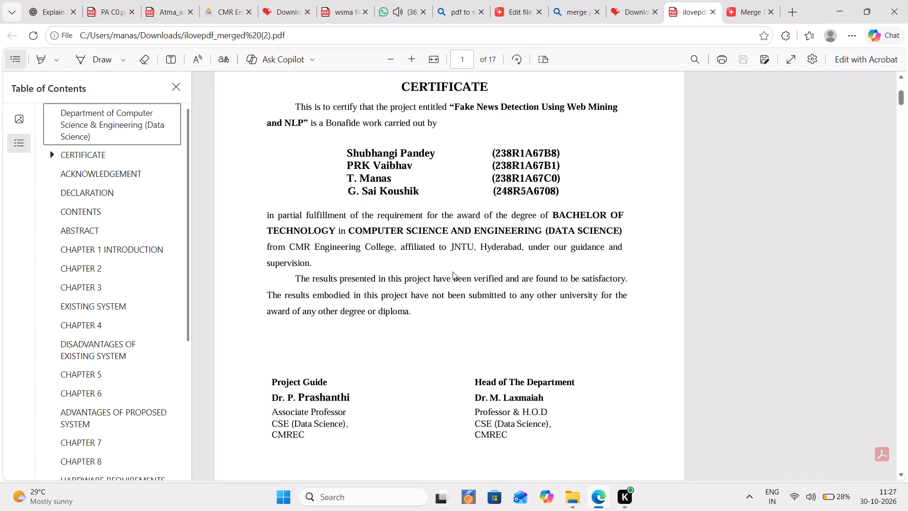
Review the merged PDF's pages in order, from the certificate through the acknowledgement, declaration, contents and abstract to the Chapter 2 literature survey.
{"action": "scroll", "coordinate": [453, 272], "scroll_direction": "up", "scroll_amount": 5}
{"action": "scroll", "coordinate": [453, 272], "scroll_direction": "down", "scroll_amount": 1}
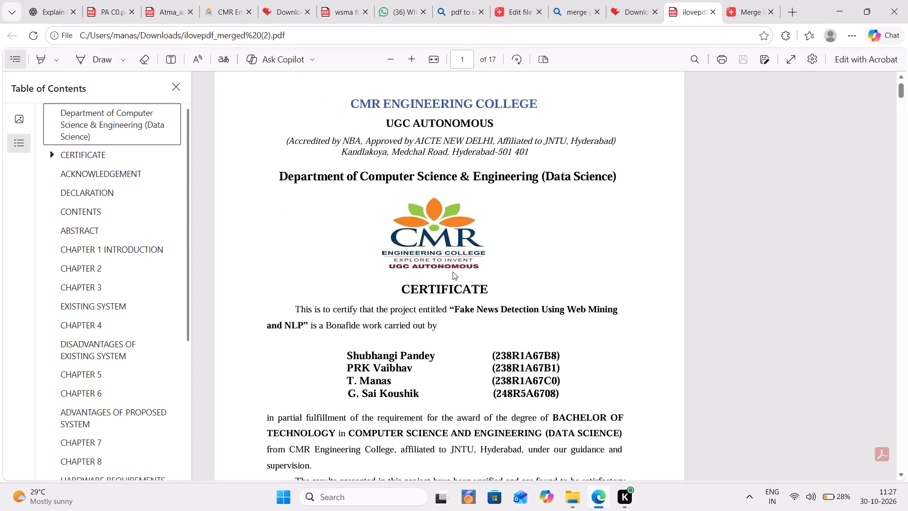
{"action": "scroll", "coordinate": [453, 272], "scroll_direction": "down", "scroll_amount": 2}
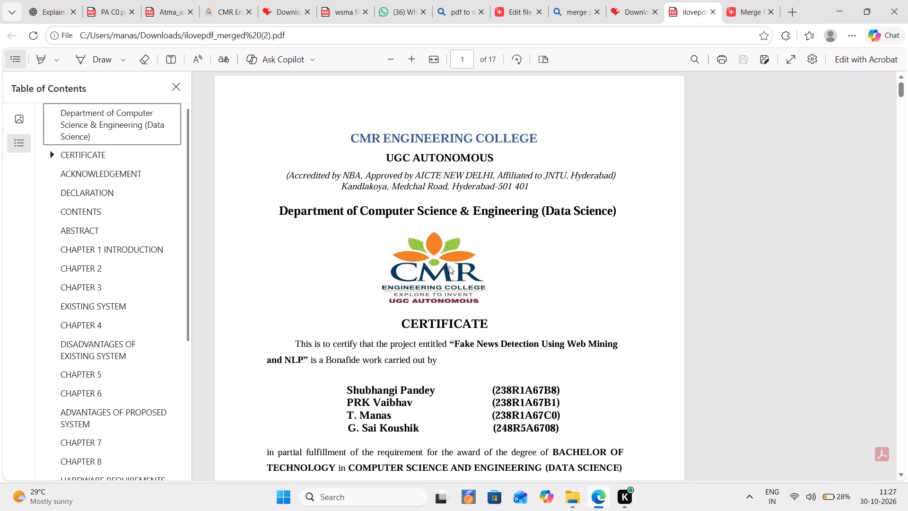
{"action": "scroll", "coordinate": [449, 266], "scroll_direction": "down", "scroll_amount": 2}
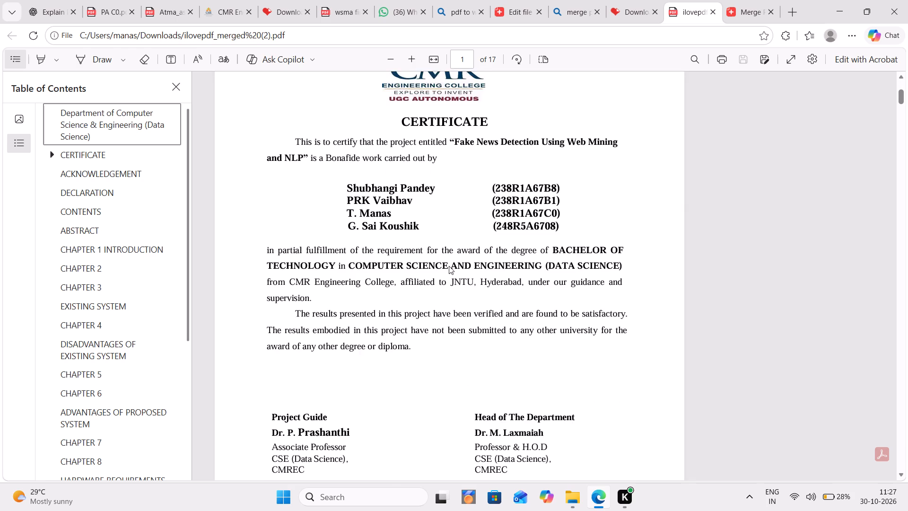
{"action": "scroll", "coordinate": [449, 266], "scroll_direction": "down", "scroll_amount": 5}
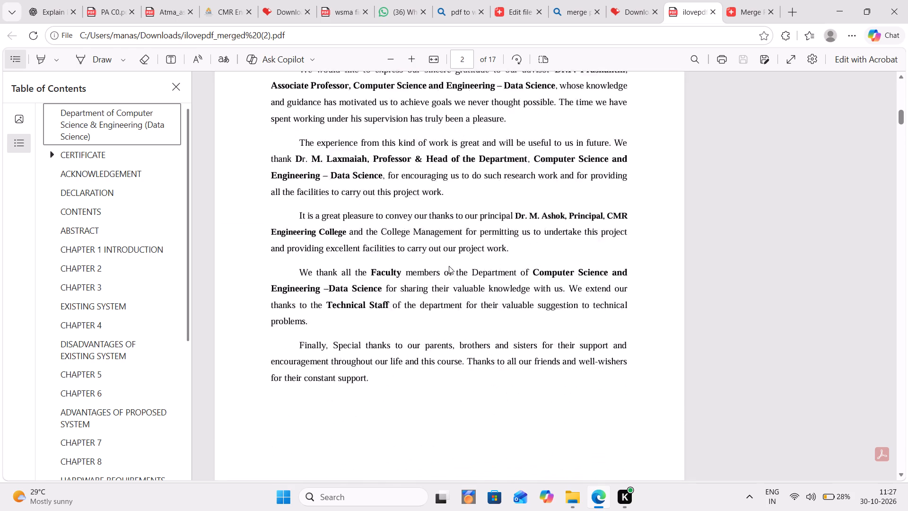
{"action": "scroll", "coordinate": [449, 266], "scroll_direction": "down", "scroll_amount": 6}
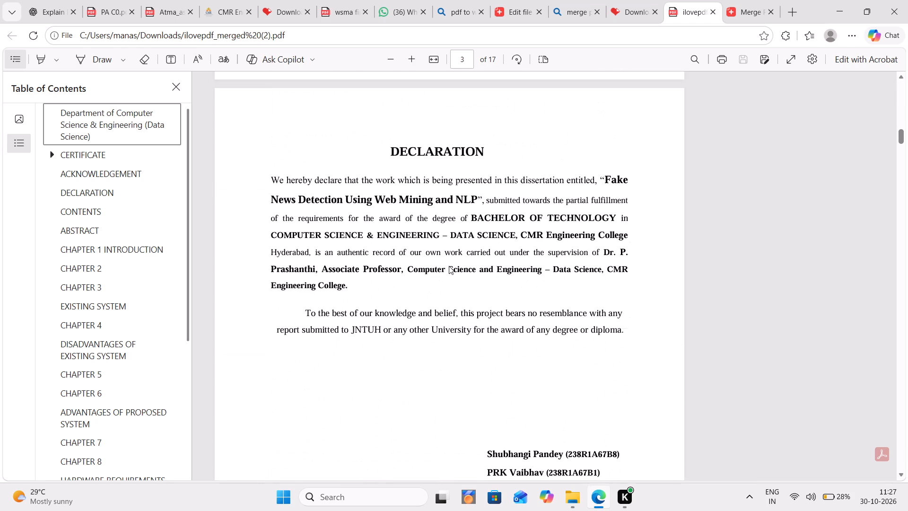
{"action": "scroll", "coordinate": [449, 266], "scroll_direction": "down", "scroll_amount": 2}
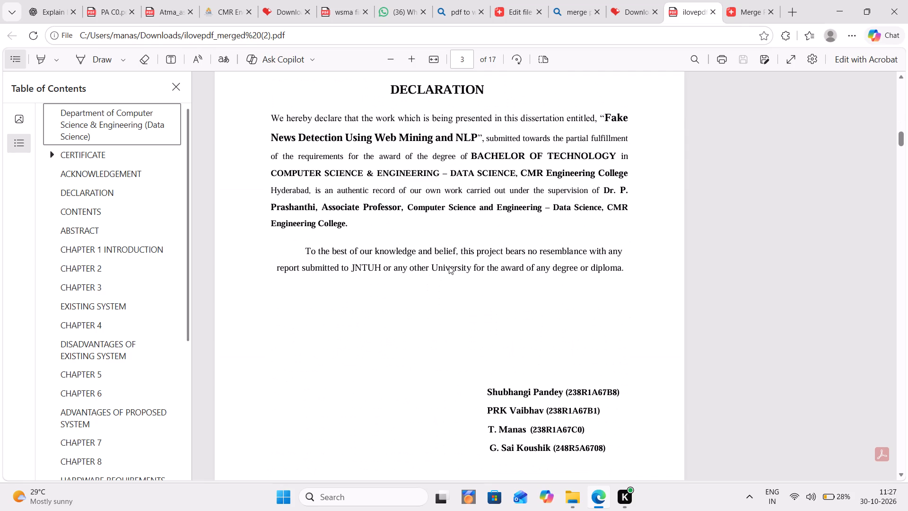
{"action": "scroll", "coordinate": [449, 266], "scroll_direction": "down", "scroll_amount": 4}
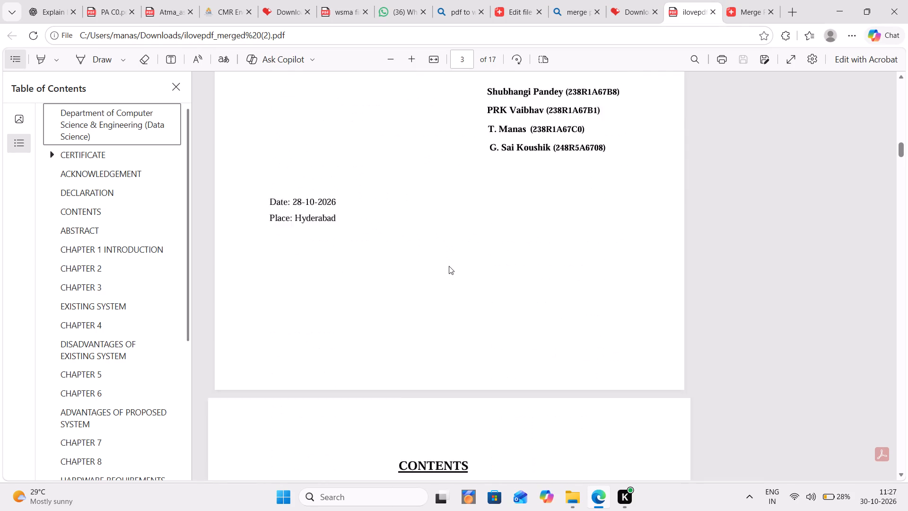
{"action": "scroll", "coordinate": [449, 266], "scroll_direction": "down", "scroll_amount": 4}
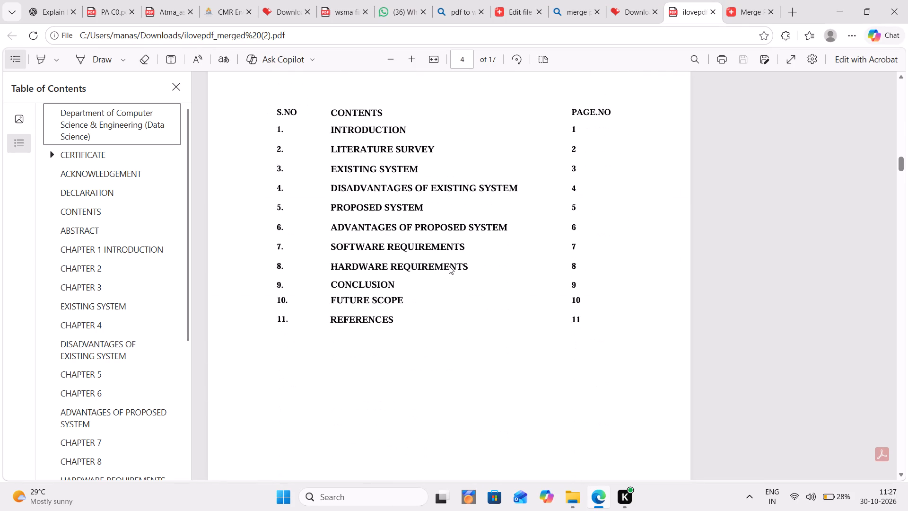
{"action": "scroll", "coordinate": [449, 266], "scroll_direction": "down", "scroll_amount": 3}
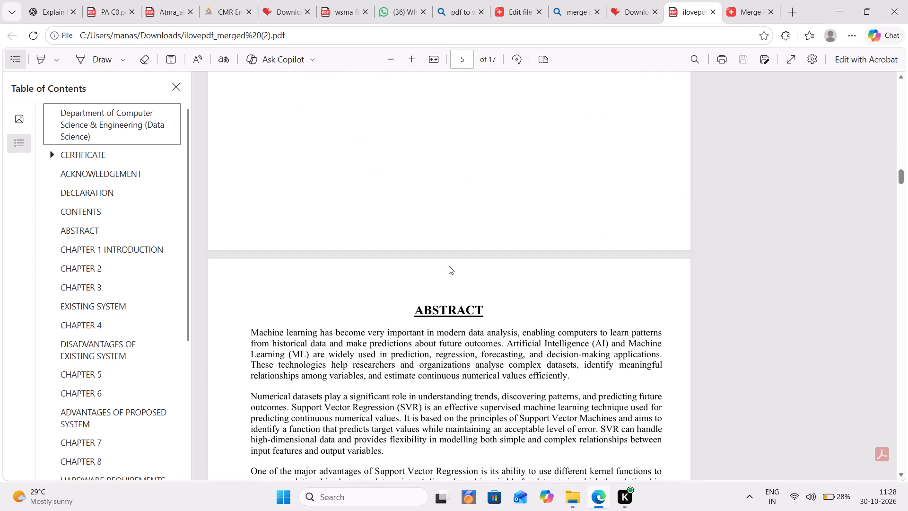
{"action": "scroll", "coordinate": [449, 266], "scroll_direction": "down", "scroll_amount": 2}
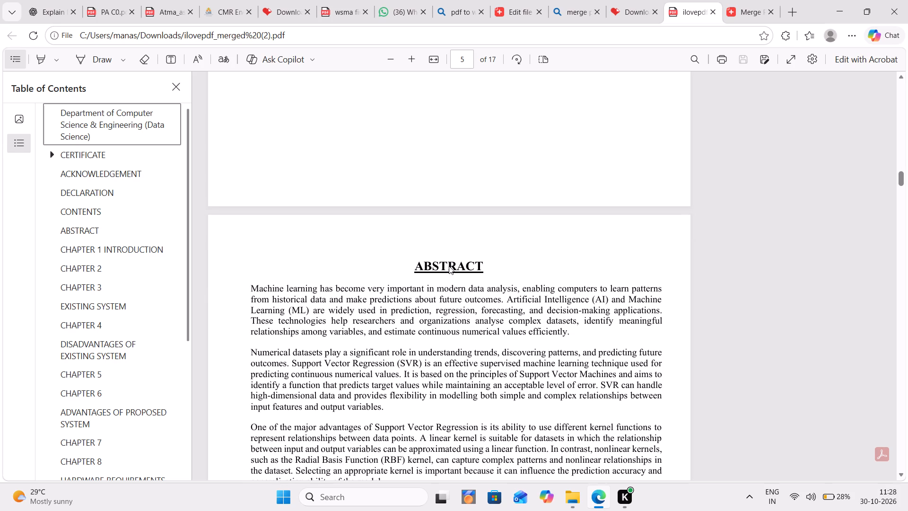
{"action": "scroll", "coordinate": [449, 266], "scroll_direction": "down", "scroll_amount": 2}
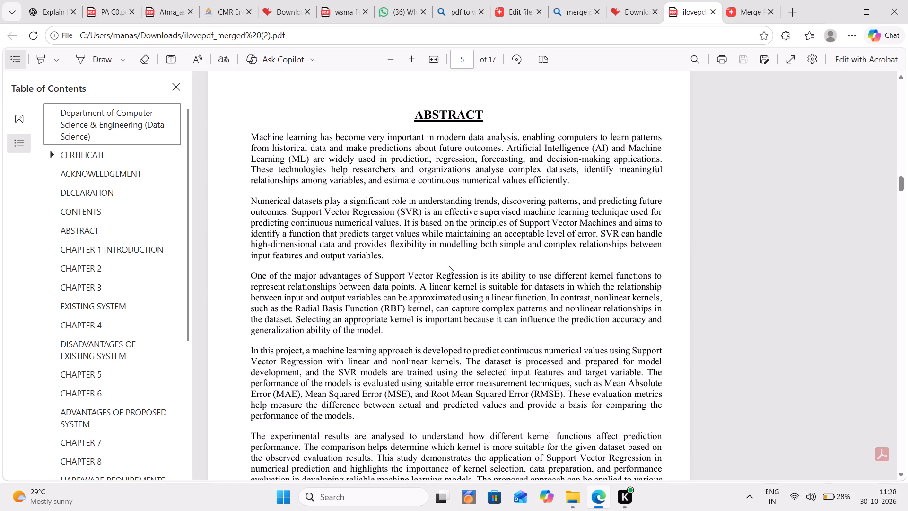
{"action": "scroll", "coordinate": [449, 266], "scroll_direction": "down", "scroll_amount": 2}
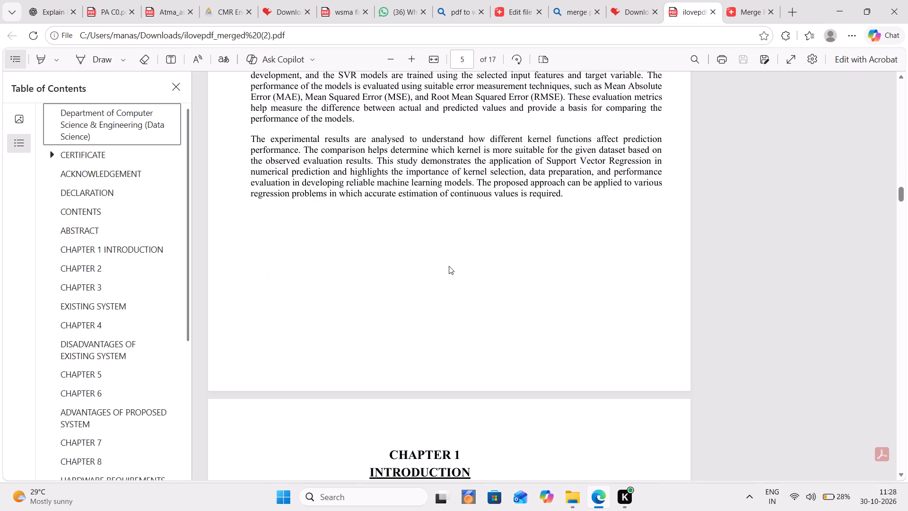
{"action": "scroll", "coordinate": [449, 266], "scroll_direction": "down", "scroll_amount": 2}
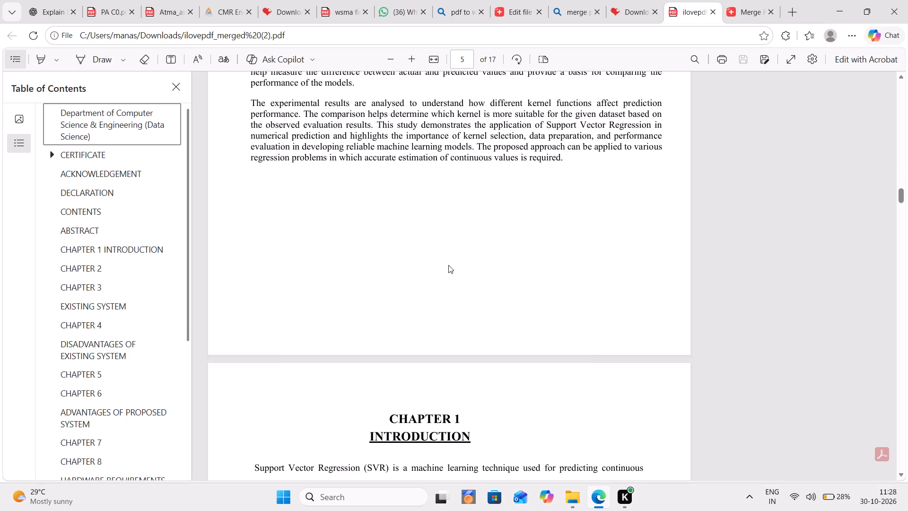
{"action": "scroll", "coordinate": [447, 263], "scroll_direction": "down", "scroll_amount": 6}
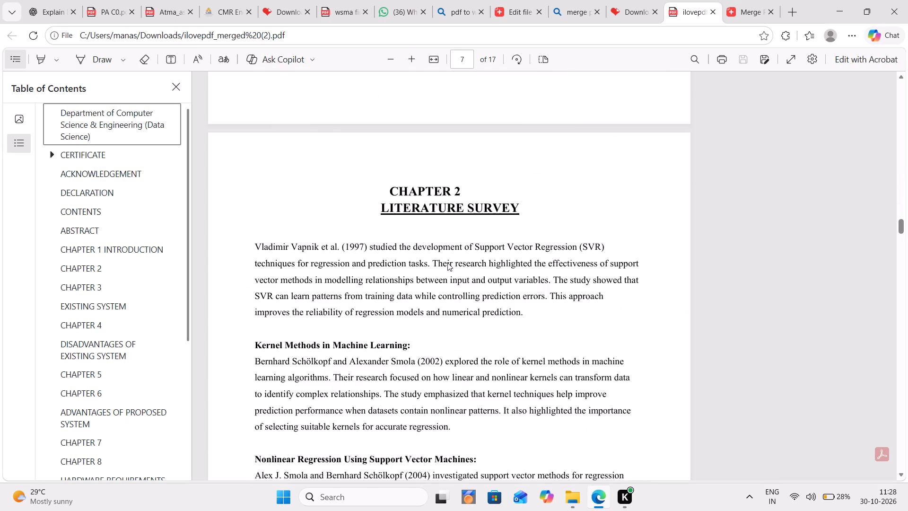
{"action": "scroll", "coordinate": [447, 263], "scroll_direction": "down", "scroll_amount": 3}
Go back and recheck the declaration page's signatories and date and the contents page's chapter list in the merged PDF.
{"action": "scroll", "coordinate": [447, 263], "scroll_direction": "up", "scroll_amount": 13}
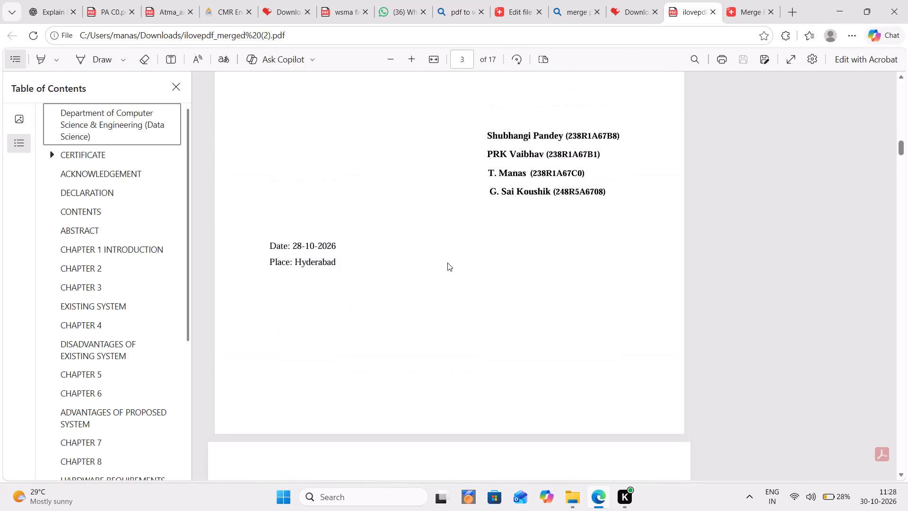
{"action": "scroll", "coordinate": [447, 263], "scroll_direction": "down", "scroll_amount": 2}
{"action": "scroll", "coordinate": [445, 260], "scroll_direction": "up", "scroll_amount": 3}
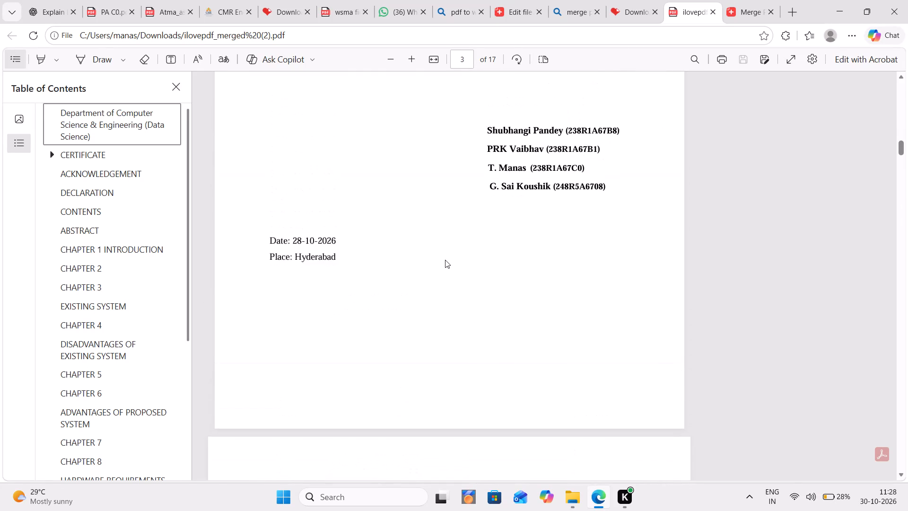
{"action": "scroll", "coordinate": [445, 260], "scroll_direction": "up", "scroll_amount": 1}
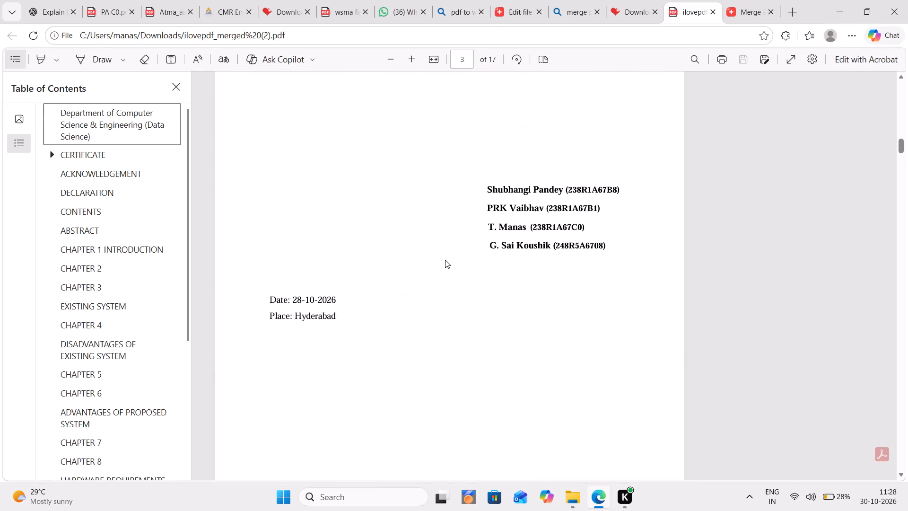
{"action": "scroll", "coordinate": [445, 260], "scroll_direction": "down", "scroll_amount": 2}
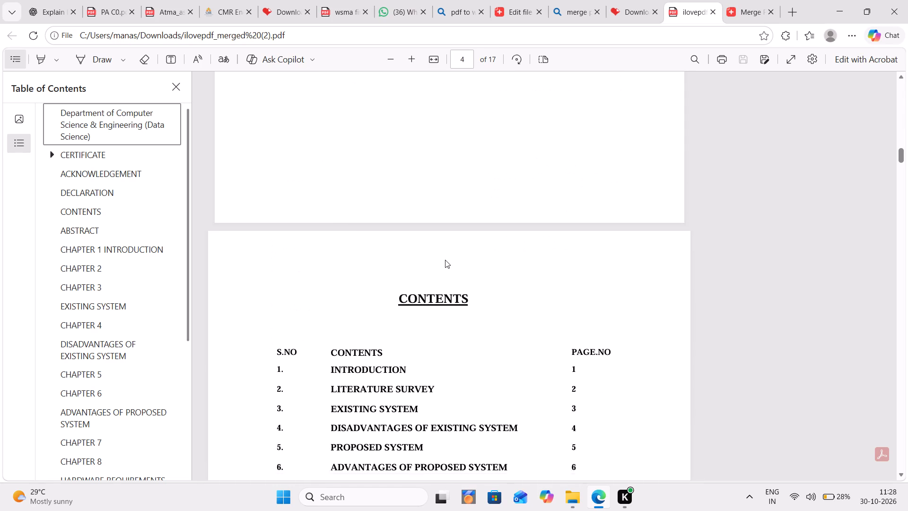
{"action": "scroll", "coordinate": [445, 260], "scroll_direction": "down", "scroll_amount": 3}
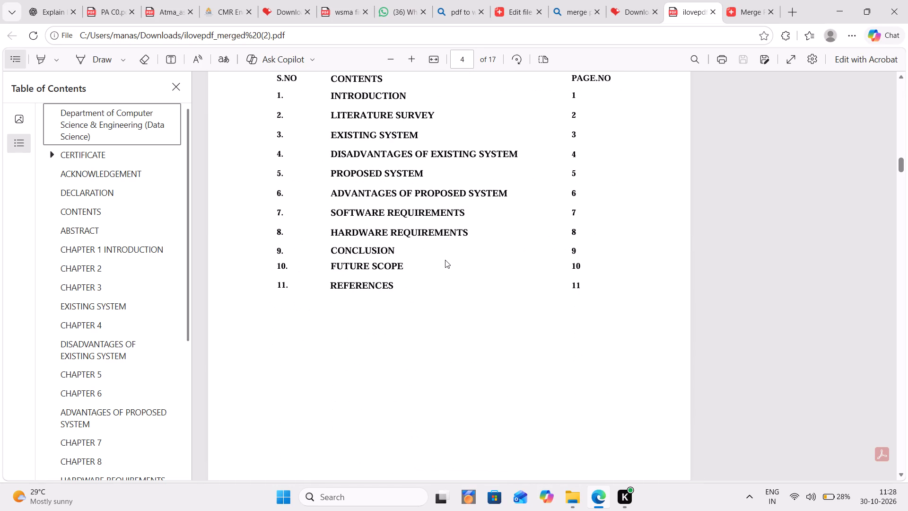
{"action": "scroll", "coordinate": [445, 260], "scroll_direction": "up", "scroll_amount": 2}
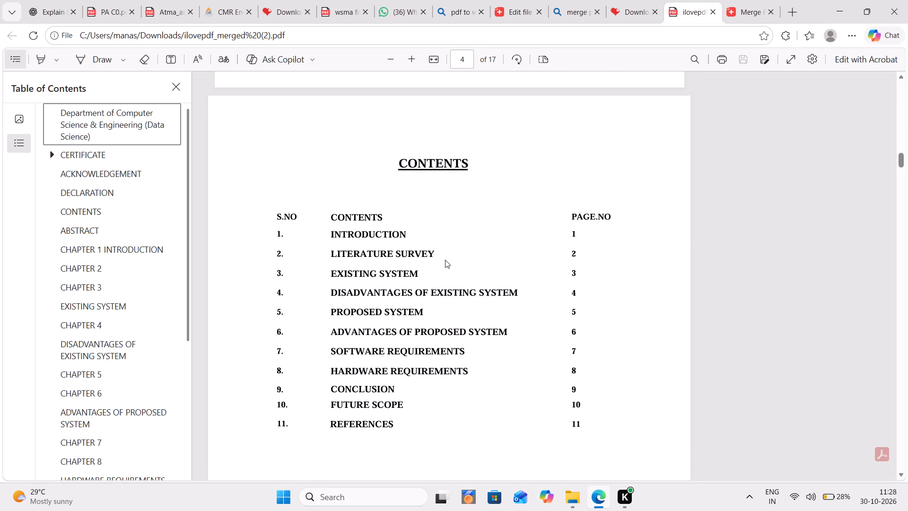
Recheck the merged PDF backwards from the contents page through the declaration and acknowledgement to the certificate page.
{"action": "scroll", "coordinate": [445, 260], "scroll_direction": "up", "scroll_amount": 7}
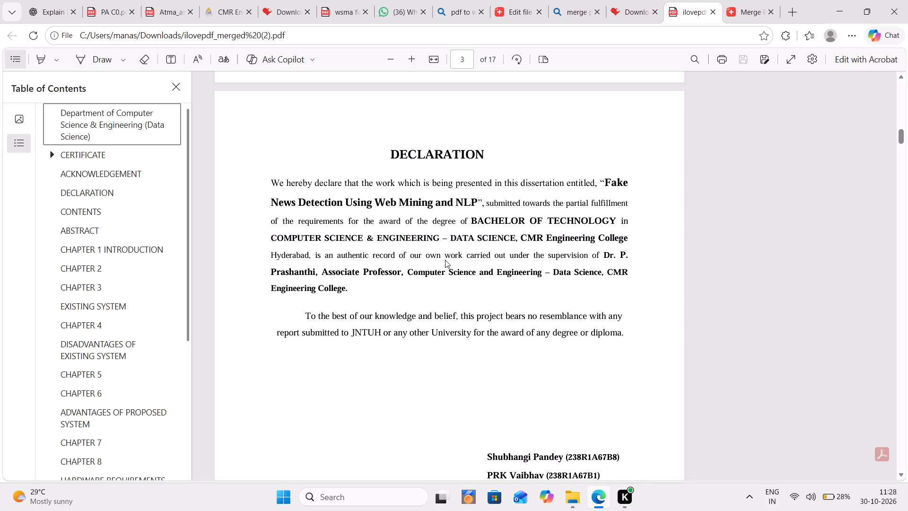
{"action": "scroll", "coordinate": [445, 260], "scroll_direction": "up", "scroll_amount": 2}
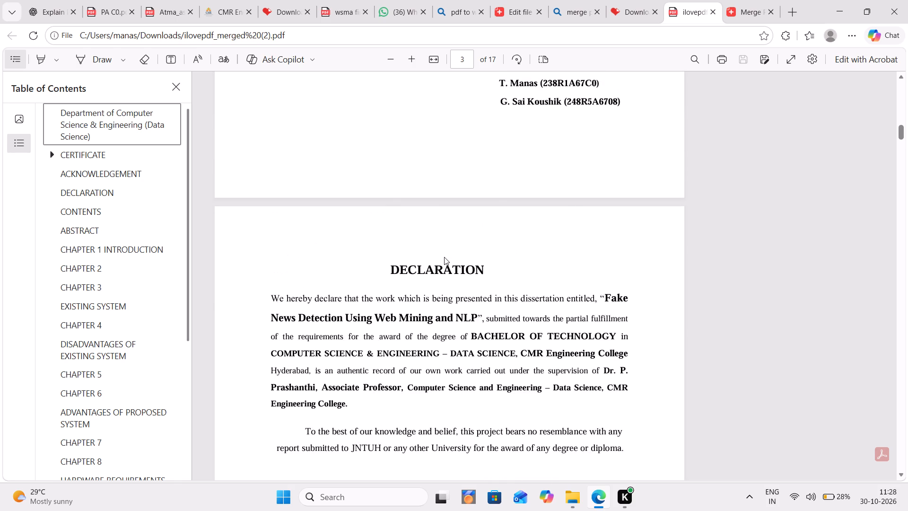
{"action": "scroll", "coordinate": [444, 257], "scroll_direction": "up", "scroll_amount": 2}
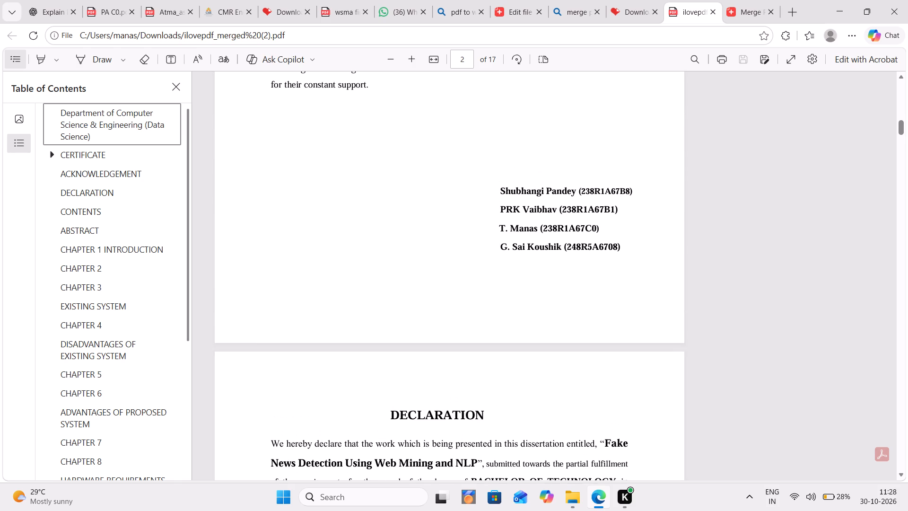
{"action": "scroll", "coordinate": [442, 255], "scroll_direction": "up", "scroll_amount": 5}
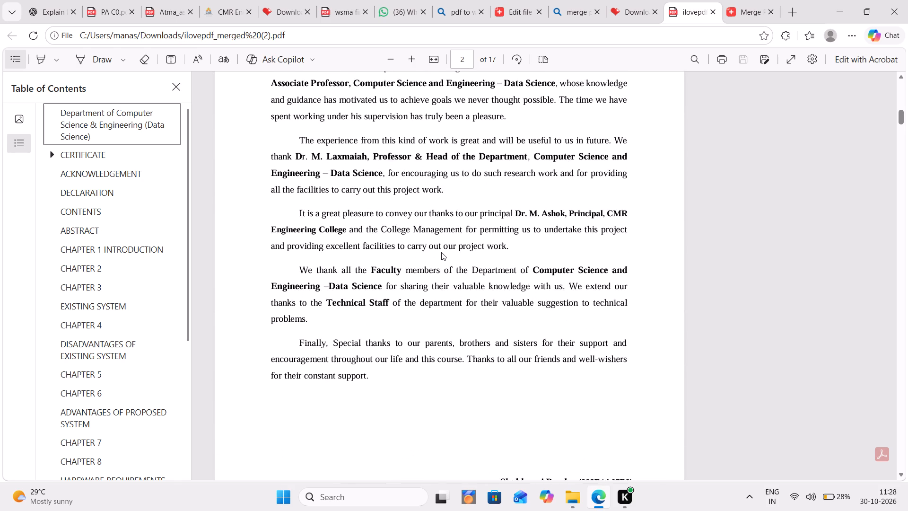
{"action": "scroll", "coordinate": [441, 252], "scroll_direction": "up", "scroll_amount": 5}
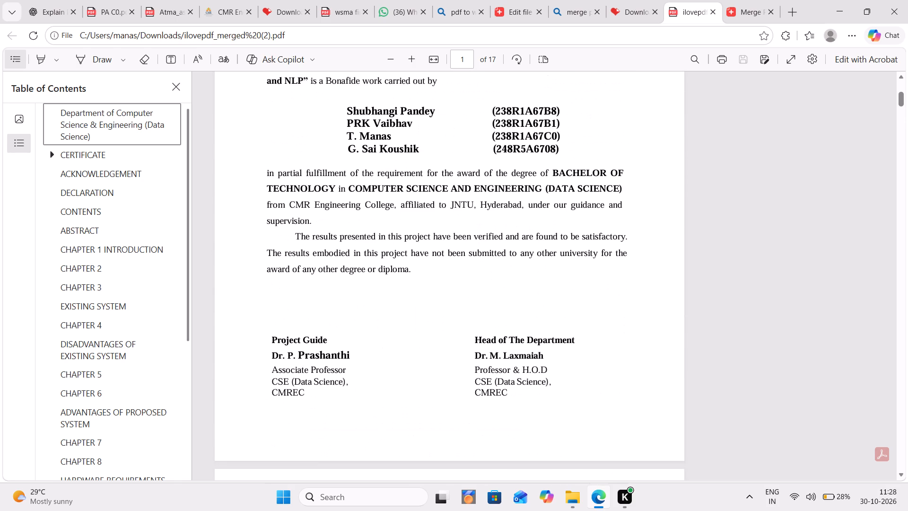
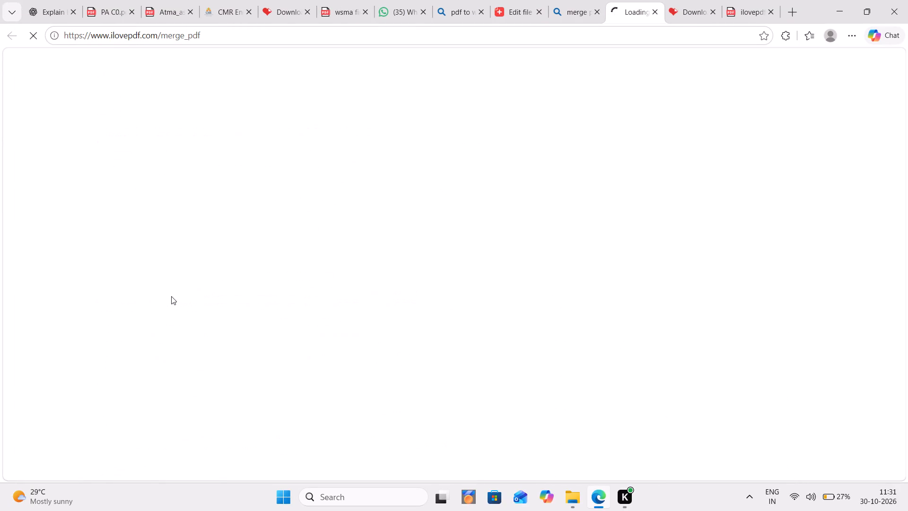
Open the PDF file selection in the Merge PDF tool to choose files for a new merge.
{"action": "left_click", "coordinate": [495, 205]}
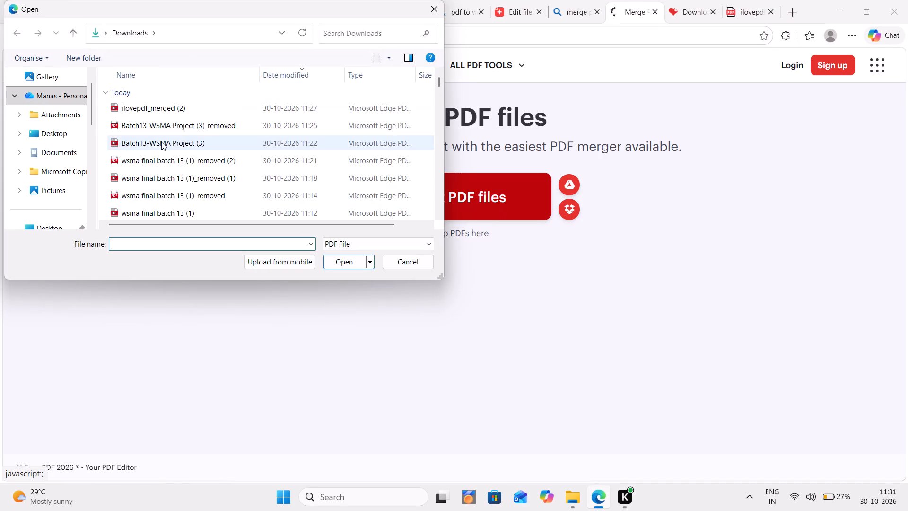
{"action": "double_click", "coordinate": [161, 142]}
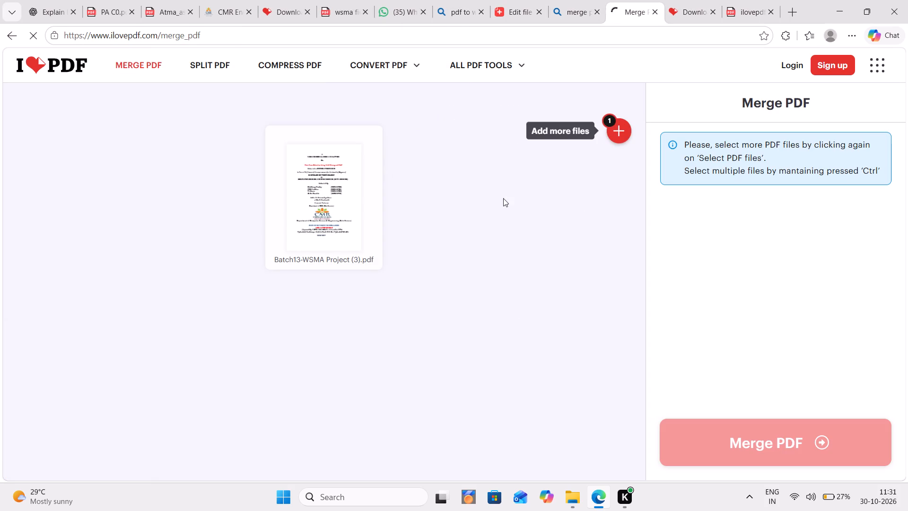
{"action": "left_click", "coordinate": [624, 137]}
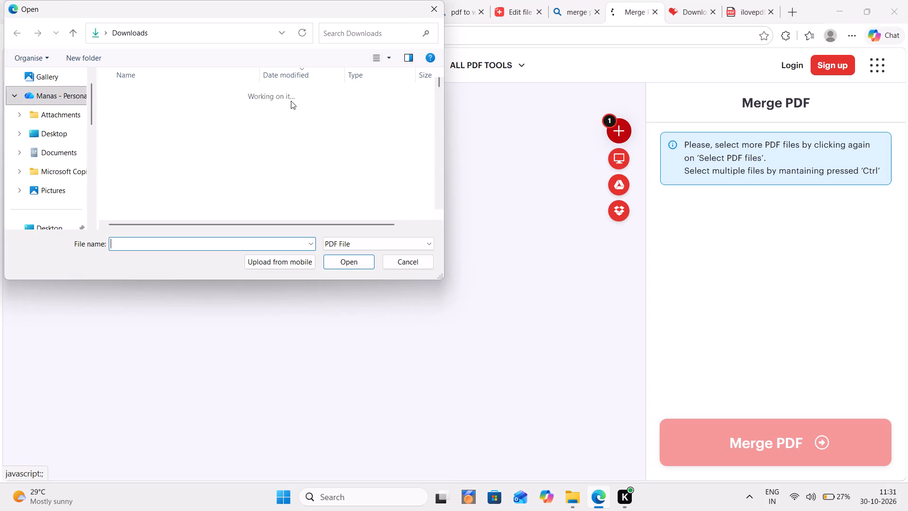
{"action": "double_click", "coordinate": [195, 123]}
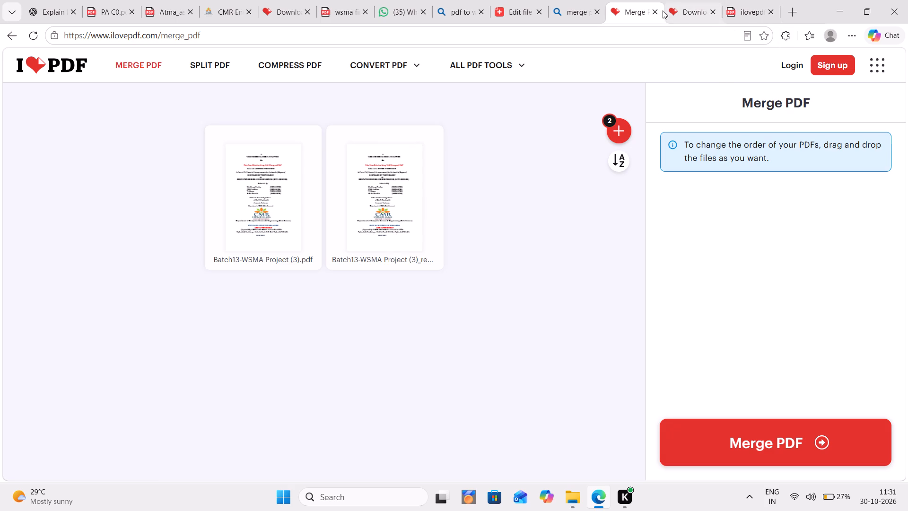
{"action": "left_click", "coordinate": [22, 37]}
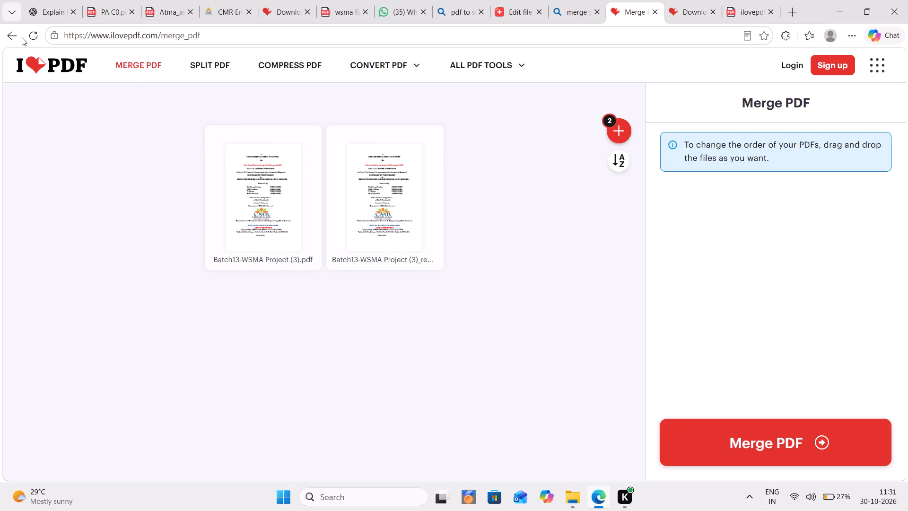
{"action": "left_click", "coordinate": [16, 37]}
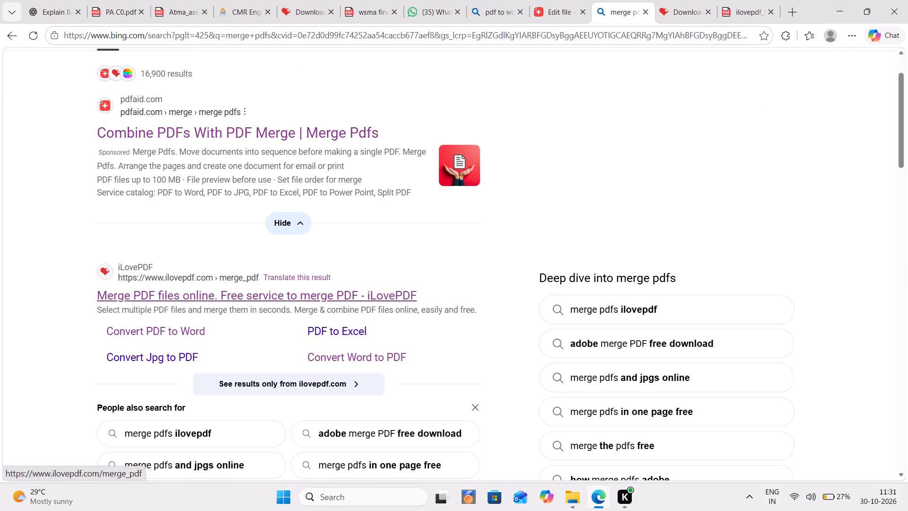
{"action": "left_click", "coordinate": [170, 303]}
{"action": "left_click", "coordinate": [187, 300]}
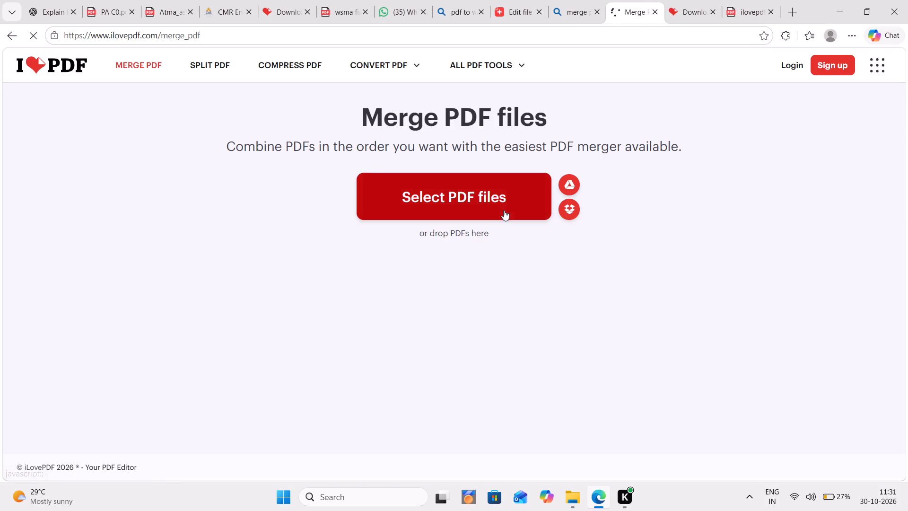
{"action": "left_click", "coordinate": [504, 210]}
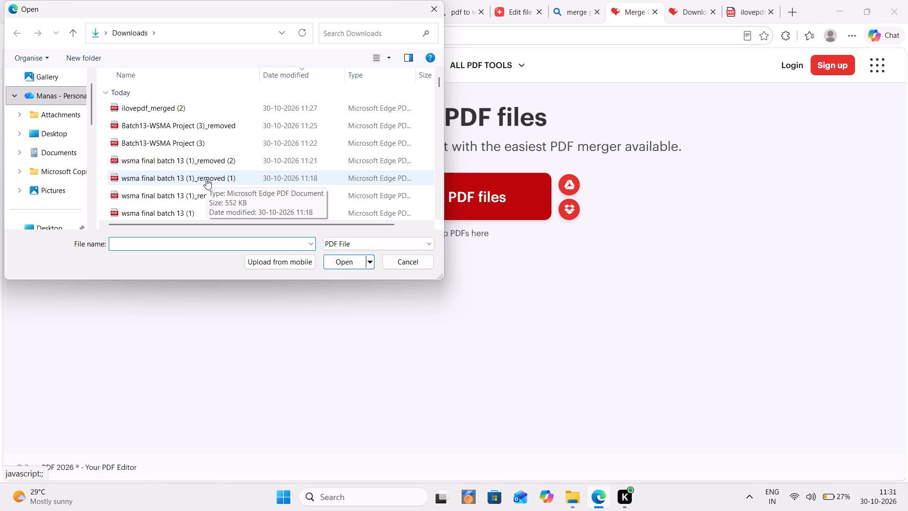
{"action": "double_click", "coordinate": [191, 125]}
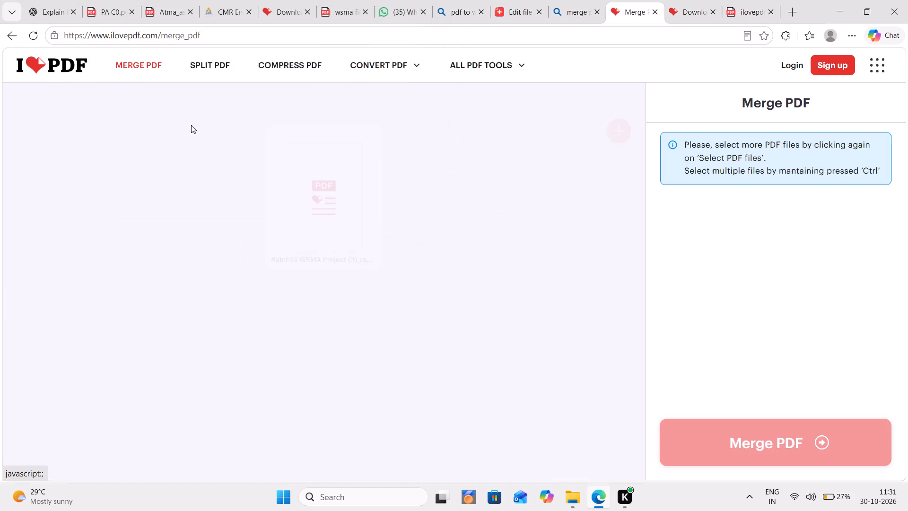
From the Downloads folder, open "Batch13-WSMA Project (3)_removed" and "wsma final batch 13 (1)_removed (2)" and compare their first pages with the merged PDF.
{"action": "left_click", "coordinate": [563, 503]}
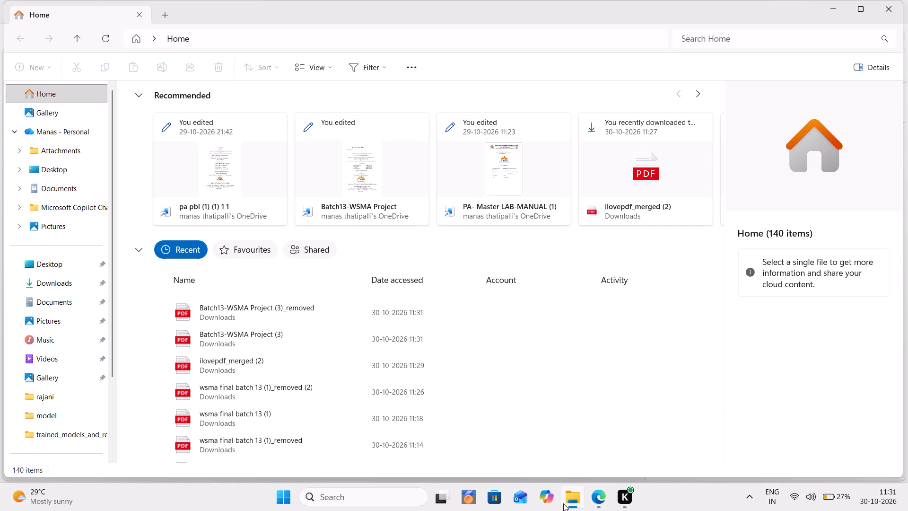
{"action": "left_click", "coordinate": [74, 280]}
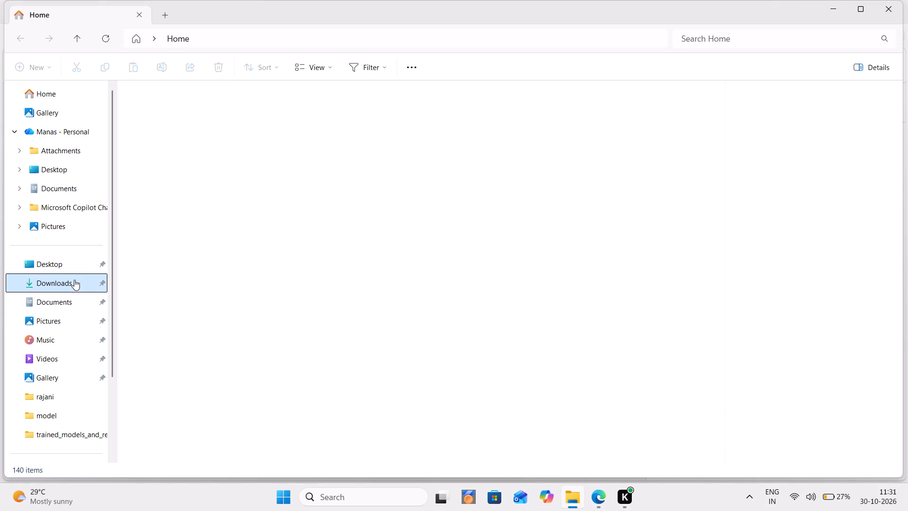
{"action": "double_click", "coordinate": [189, 138]}
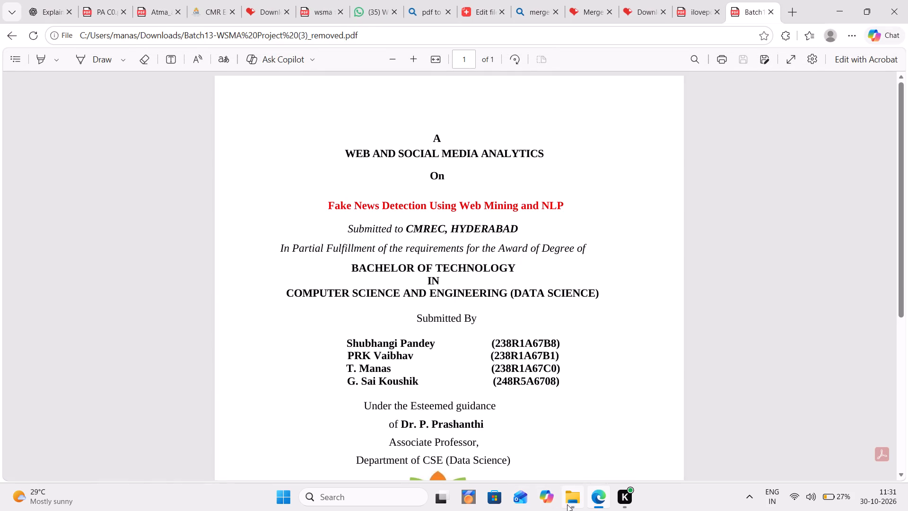
{"action": "left_click", "coordinate": [568, 504]}
{"action": "double_click", "coordinate": [197, 174]}
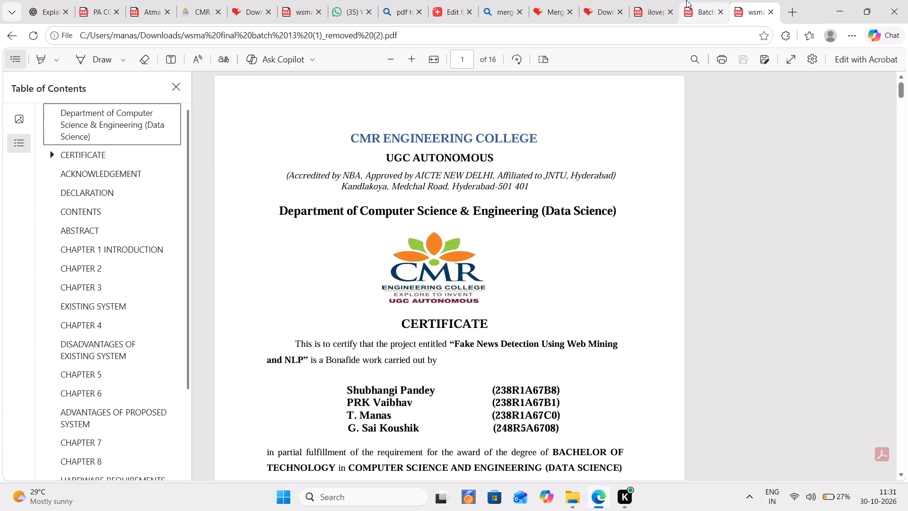
{"action": "left_click", "coordinate": [694, 0]}
{"action": "left_click", "coordinate": [660, 0]}
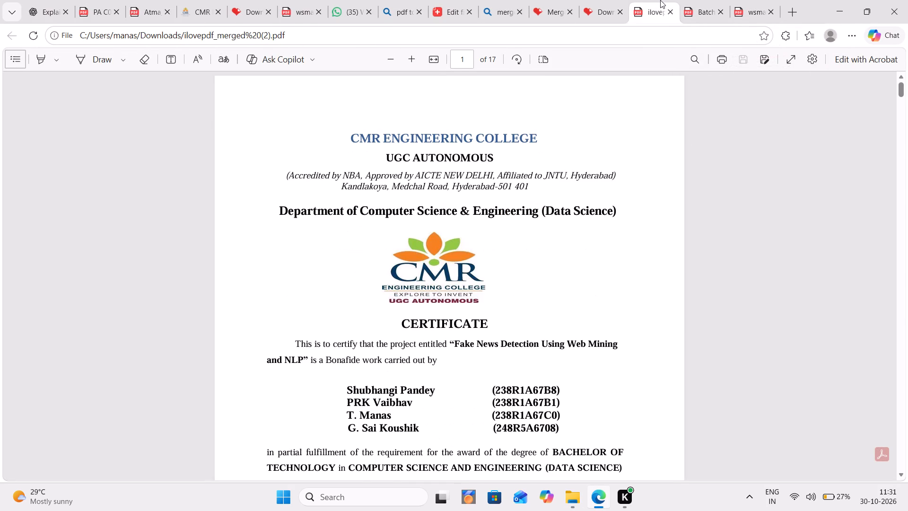
{"action": "left_click", "coordinate": [602, 0]}
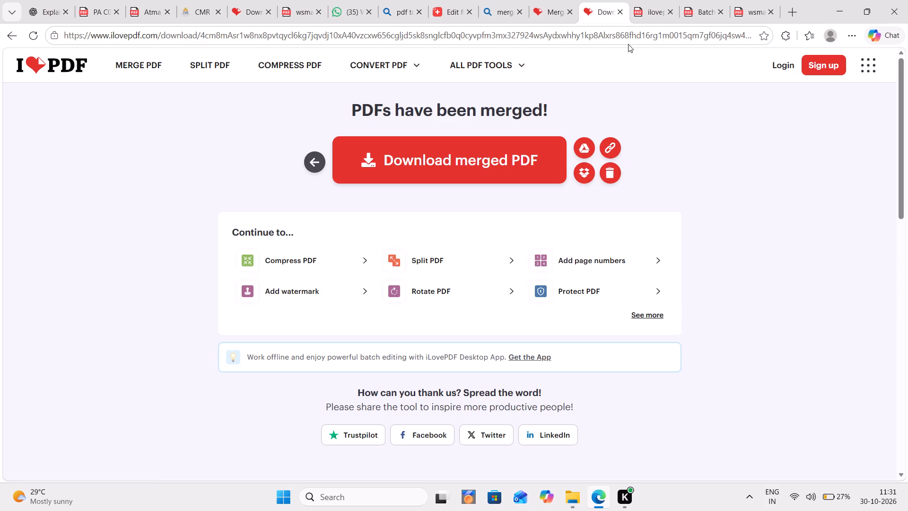
{"action": "left_click", "coordinate": [716, 5]}
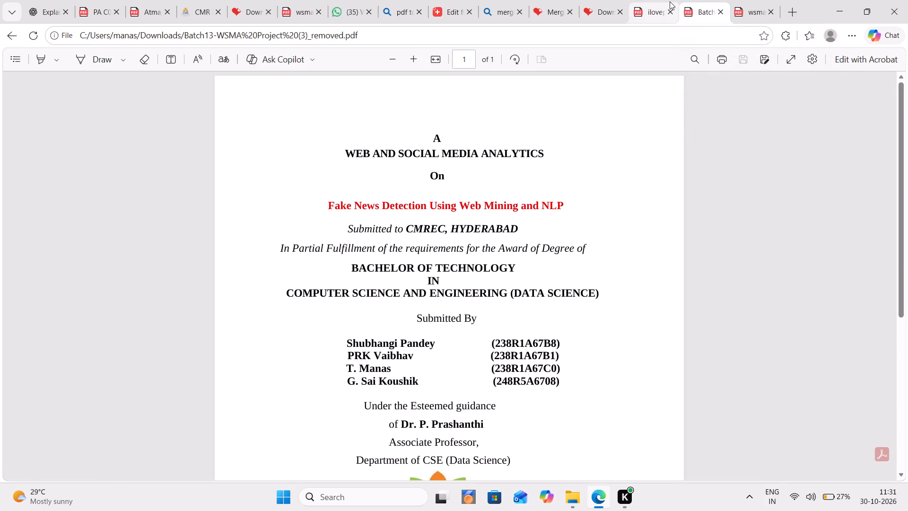
{"action": "left_click", "coordinate": [664, 2]}
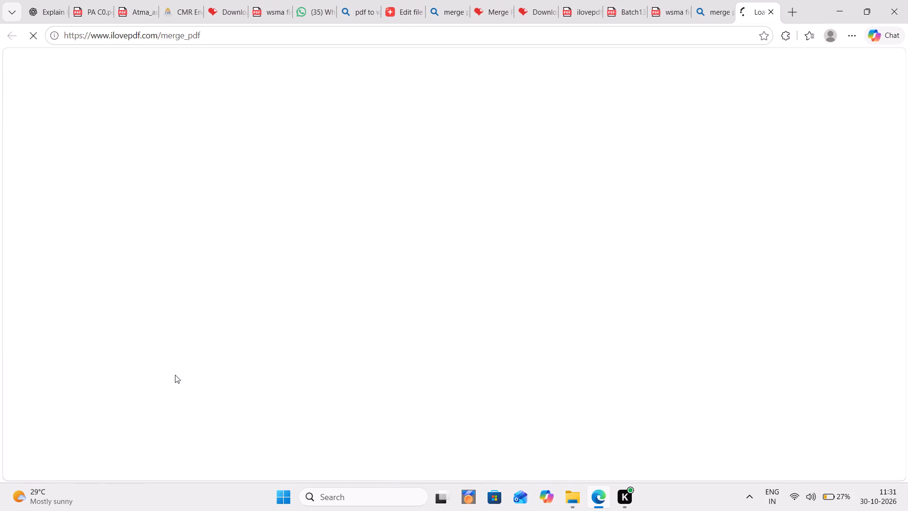
{"action": "left_click", "coordinate": [434, 209]}
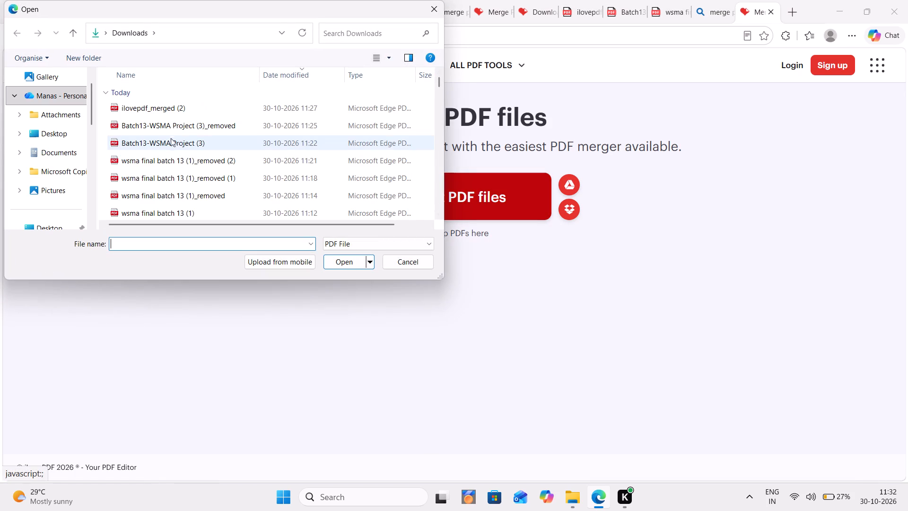
{"action": "double_click", "coordinate": [170, 129]}
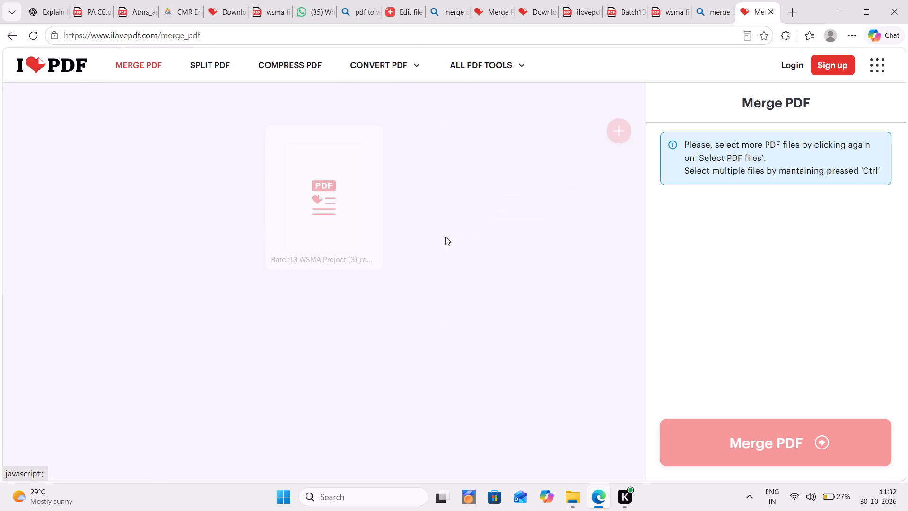
{"action": "left_click", "coordinate": [616, 127]}
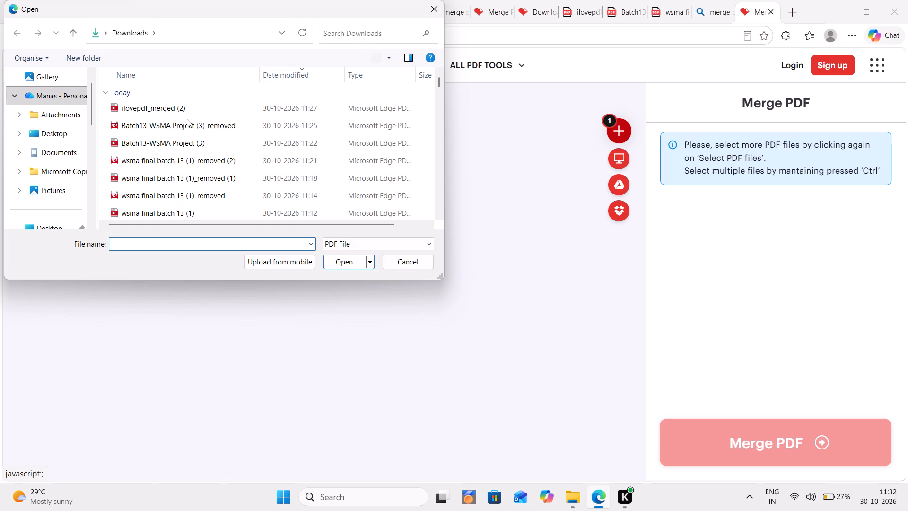
{"action": "double_click", "coordinate": [183, 154]}
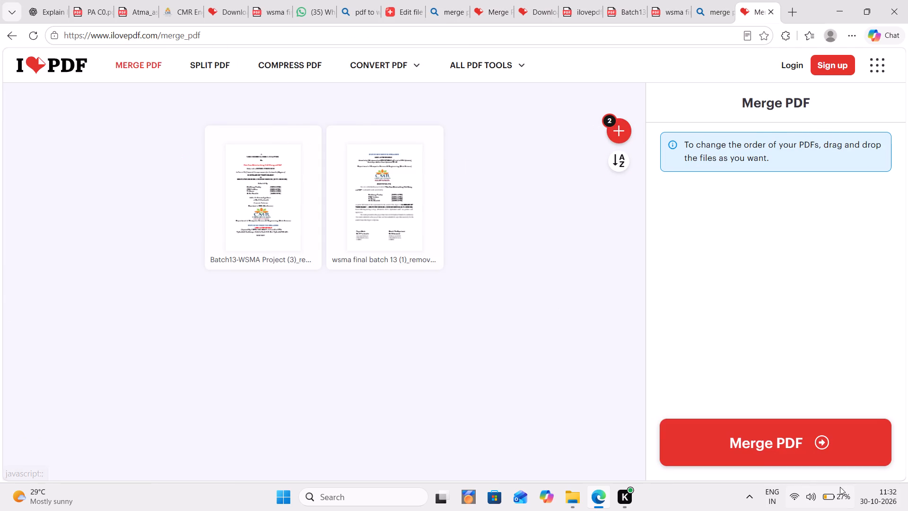
Merge the two PDFs with the cover page file first and download the merged file.
{"action": "left_click", "coordinate": [771, 458]}
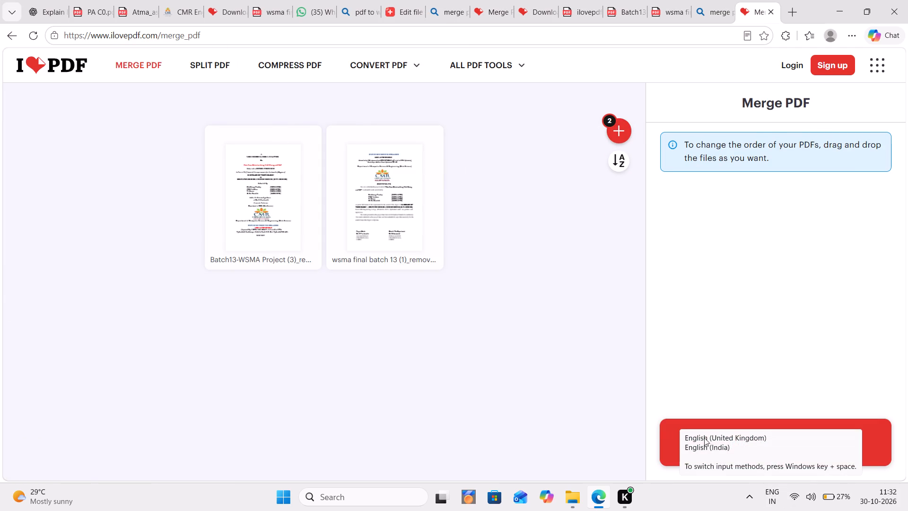
{"action": "left_click", "coordinate": [664, 435]}
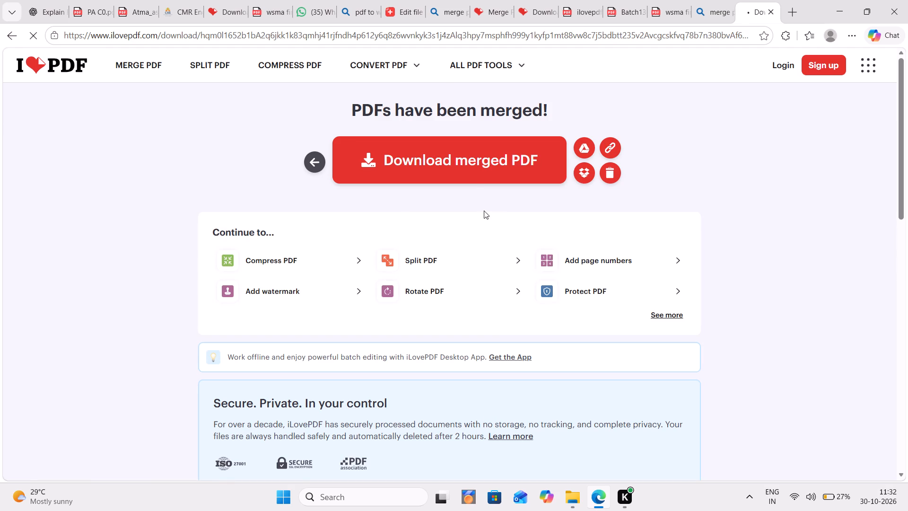
{"action": "left_click", "coordinate": [471, 175]}
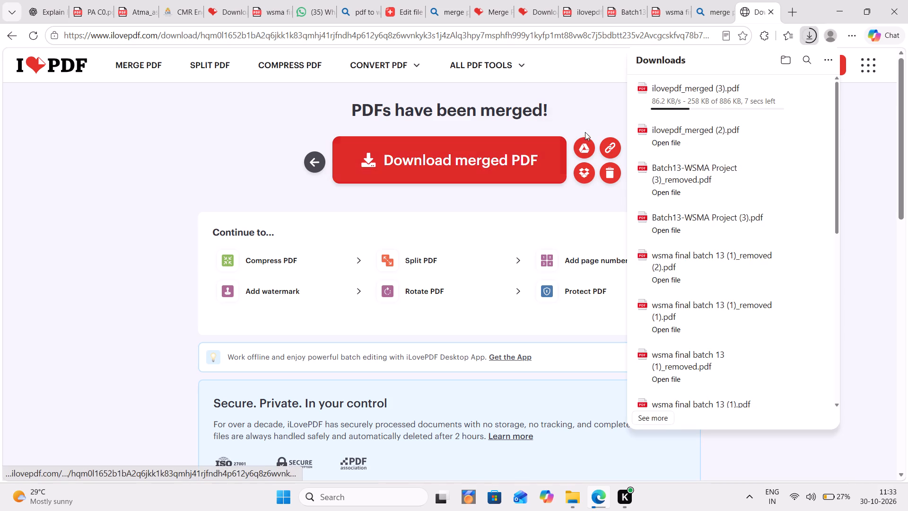
Open the downloaded "ilovepdf_merged (3).pdf" and check its page order from the cover through the certificate to the acknowledgement.
{"action": "double_click", "coordinate": [707, 85]}
{"action": "scroll", "coordinate": [477, 264], "scroll_direction": "down", "scroll_amount": 2}
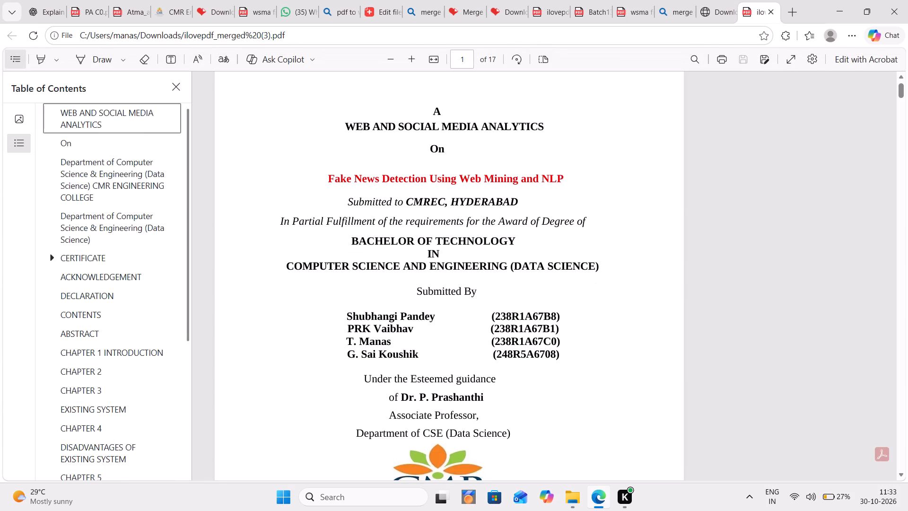
{"action": "scroll", "coordinate": [477, 264], "scroll_direction": "down", "scroll_amount": 8}
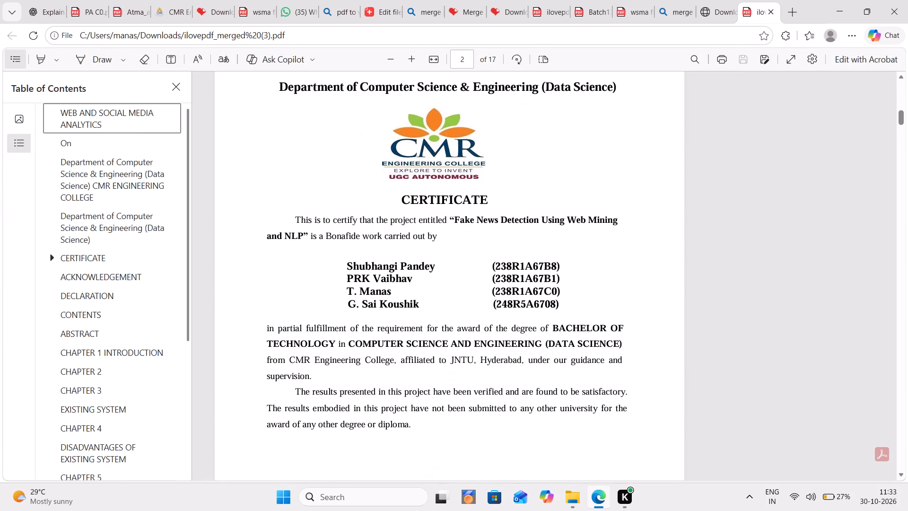
{"action": "scroll", "coordinate": [477, 264], "scroll_direction": "down", "scroll_amount": 7}
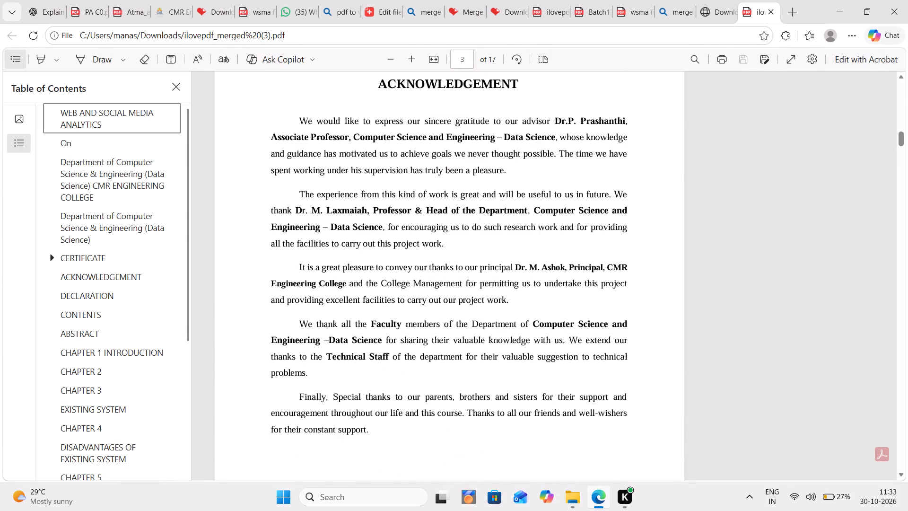